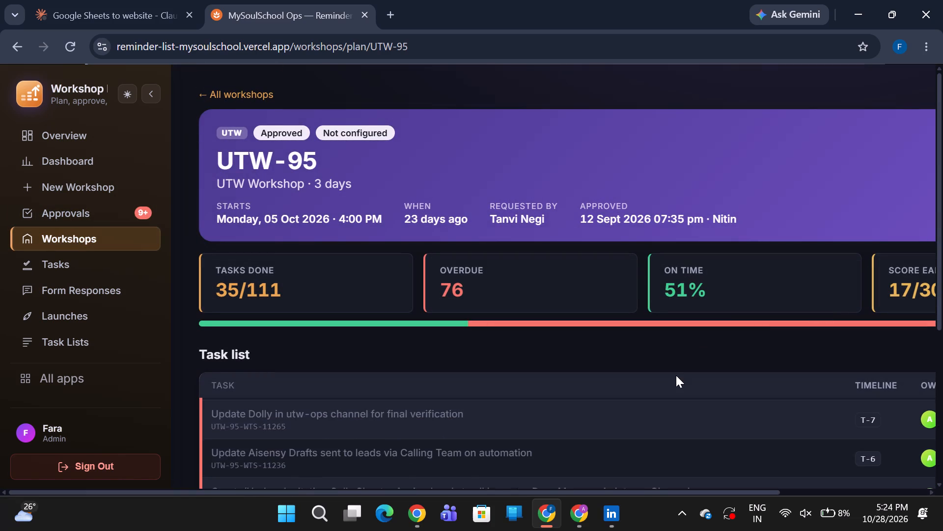
{"action": "scroll", "coordinate": [676, 375], "scroll_direction": "down", "scroll_amount": 5}
{"action": "scroll", "coordinate": [688, 271], "scroll_direction": "down", "scroll_amount": 5}
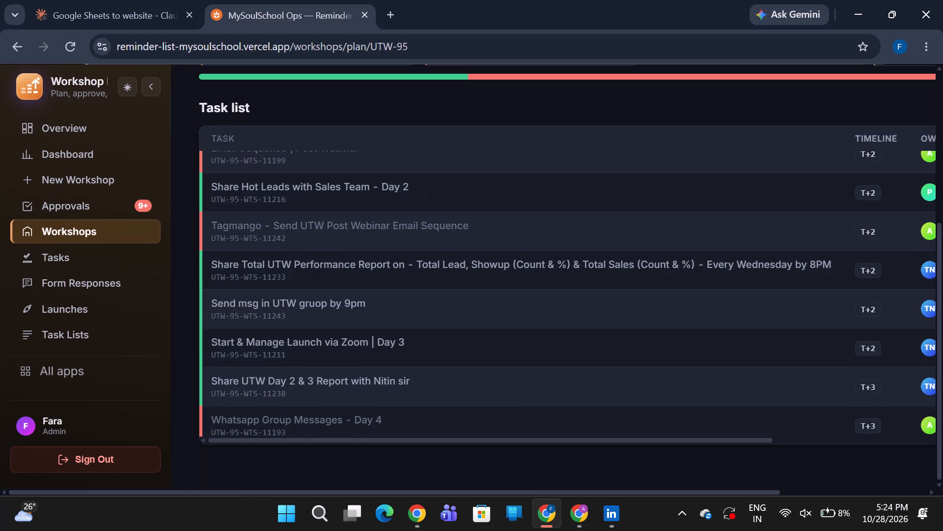
{"action": "scroll", "coordinate": [688, 271], "scroll_direction": "down", "scroll_amount": 10}
Examine the owner, due date, status, completion, score and action columns across the UTW-95 task list.
{"action": "scroll", "coordinate": [688, 271], "scroll_direction": "left", "scroll_amount": 9}
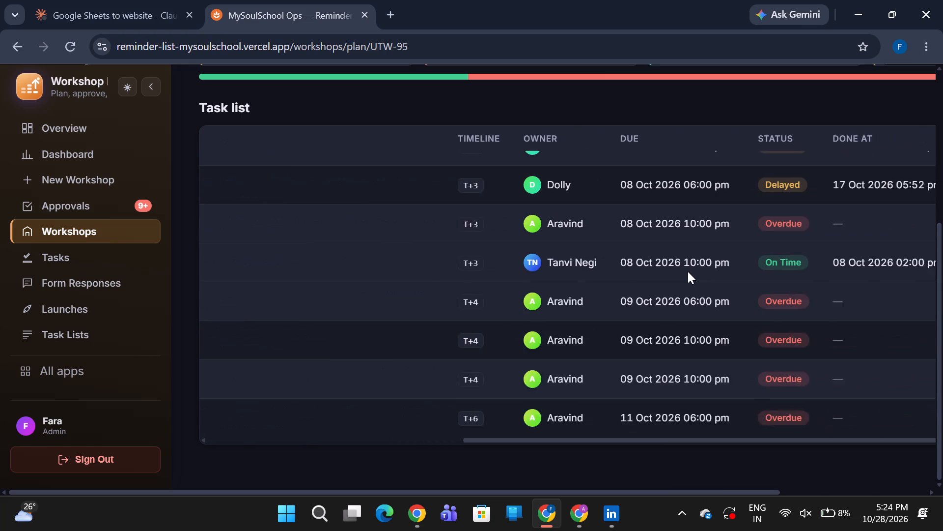
{"action": "scroll", "coordinate": [688, 271], "scroll_direction": "up", "scroll_amount": 10}
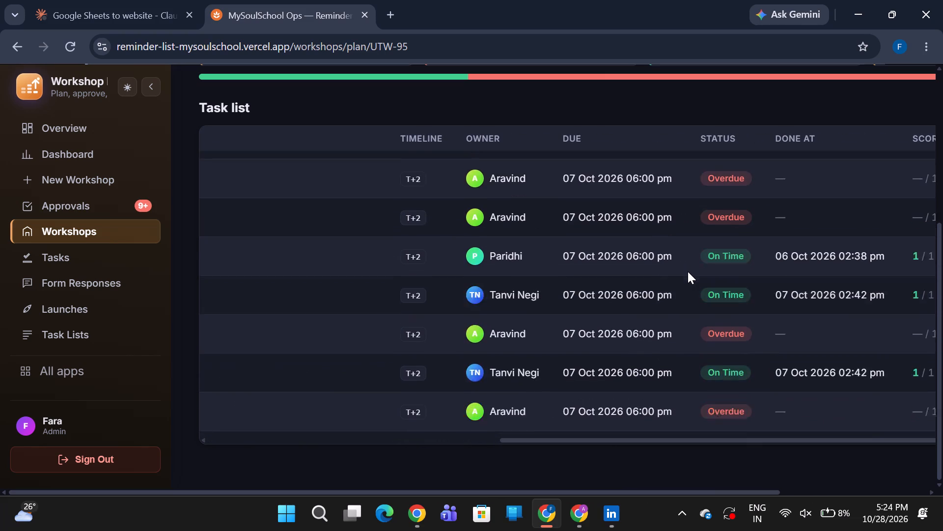
{"action": "scroll", "coordinate": [688, 271], "scroll_direction": "up", "scroll_amount": 14}
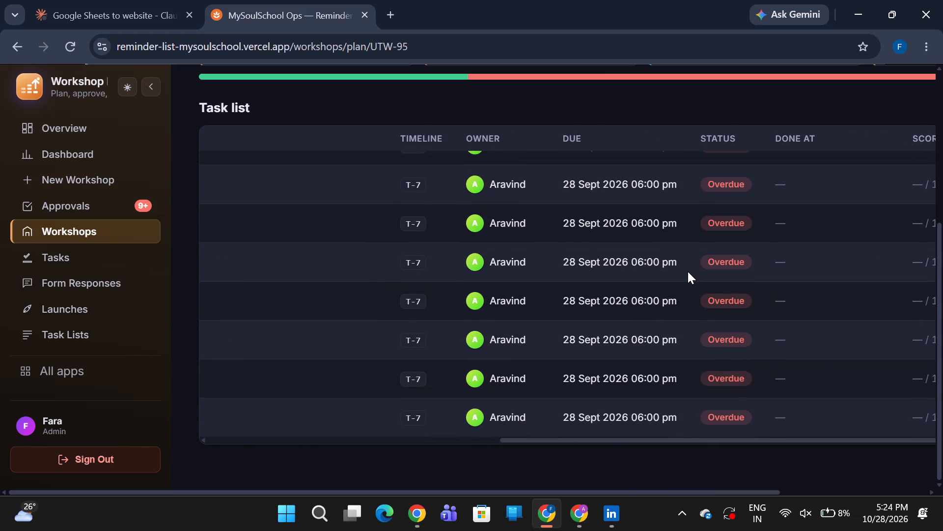
{"action": "scroll", "coordinate": [688, 271], "scroll_direction": "left", "scroll_amount": 3}
{"action": "scroll", "coordinate": [688, 271], "scroll_direction": "down", "scroll_amount": 8}
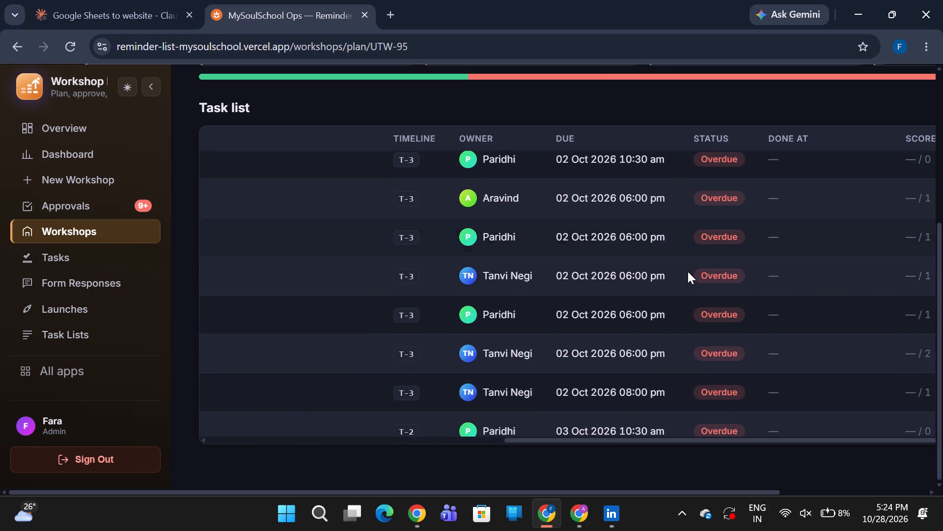
{"action": "scroll", "coordinate": [688, 271], "scroll_direction": "down", "scroll_amount": 18}
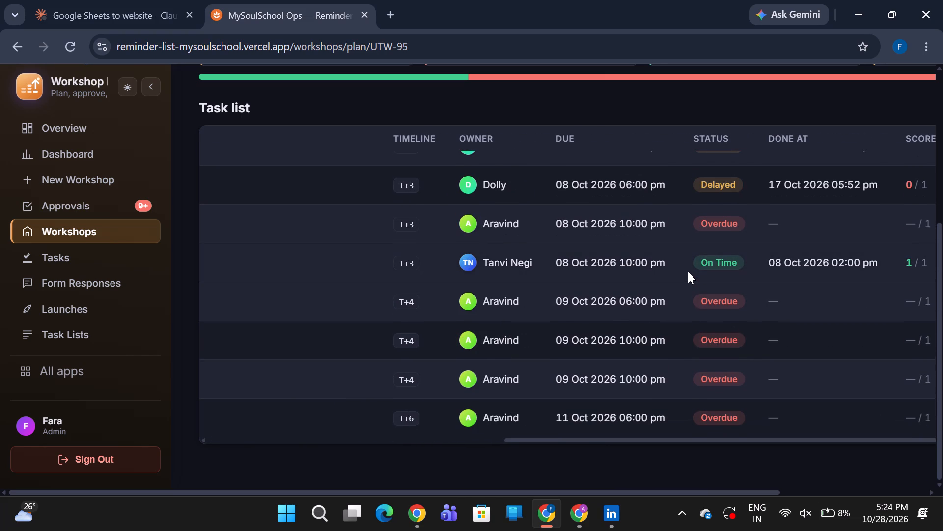
{"action": "scroll", "coordinate": [688, 271], "scroll_direction": "left", "scroll_amount": 7}
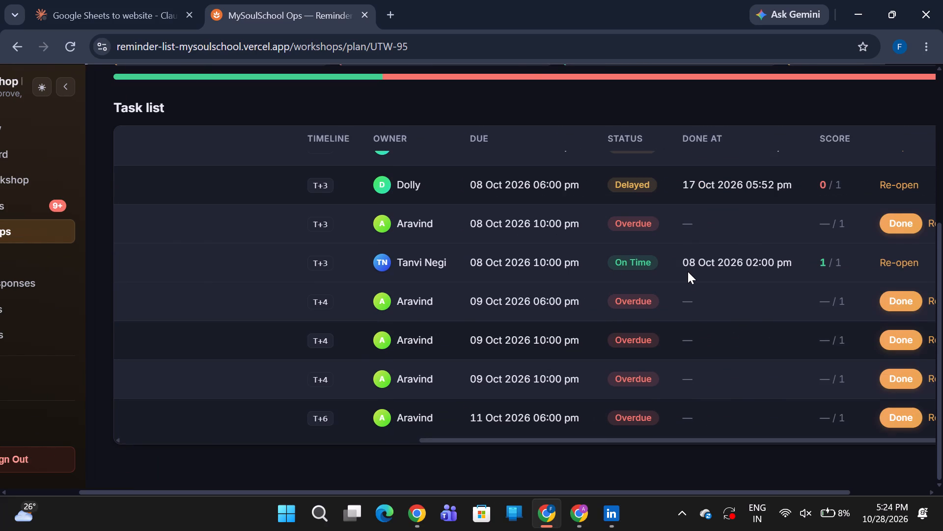
{"action": "scroll", "coordinate": [688, 271], "scroll_direction": "up", "scroll_amount": 8}
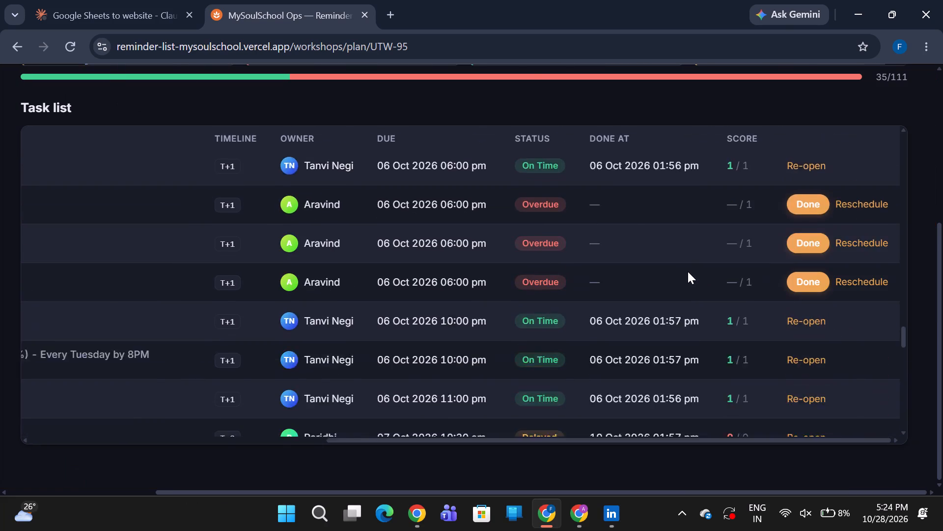
{"action": "scroll", "coordinate": [688, 271], "scroll_direction": "down", "scroll_amount": 9}
{"action": "scroll", "coordinate": [688, 271], "scroll_direction": "right", "scroll_amount": 8}
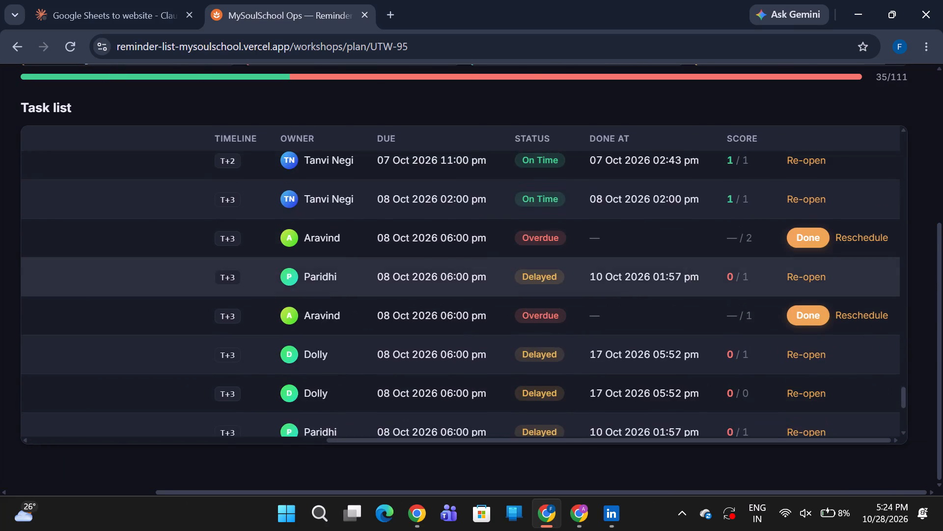
{"action": "scroll", "coordinate": [688, 271], "scroll_direction": "right", "scroll_amount": 7}
{"action": "scroll", "coordinate": [688, 271], "scroll_direction": "up", "scroll_amount": 16}
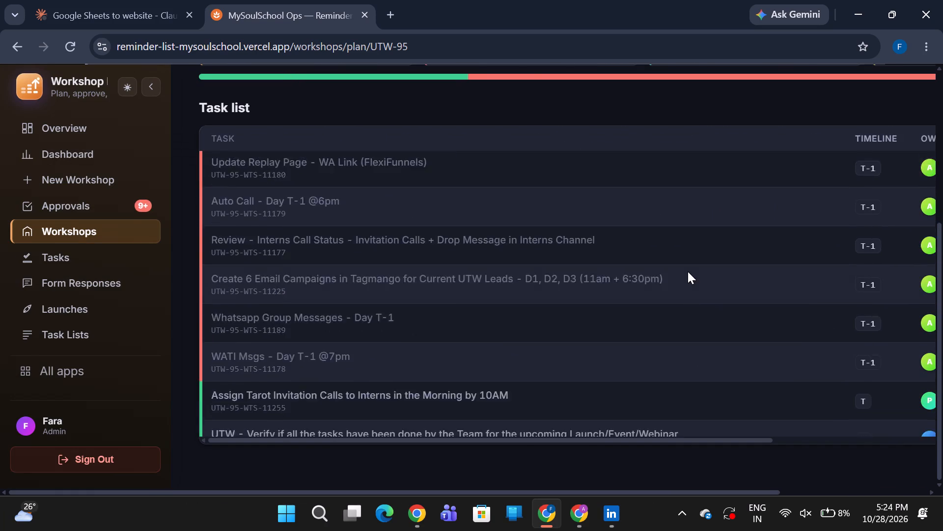
{"action": "scroll", "coordinate": [688, 271], "scroll_direction": "up", "scroll_amount": 5}
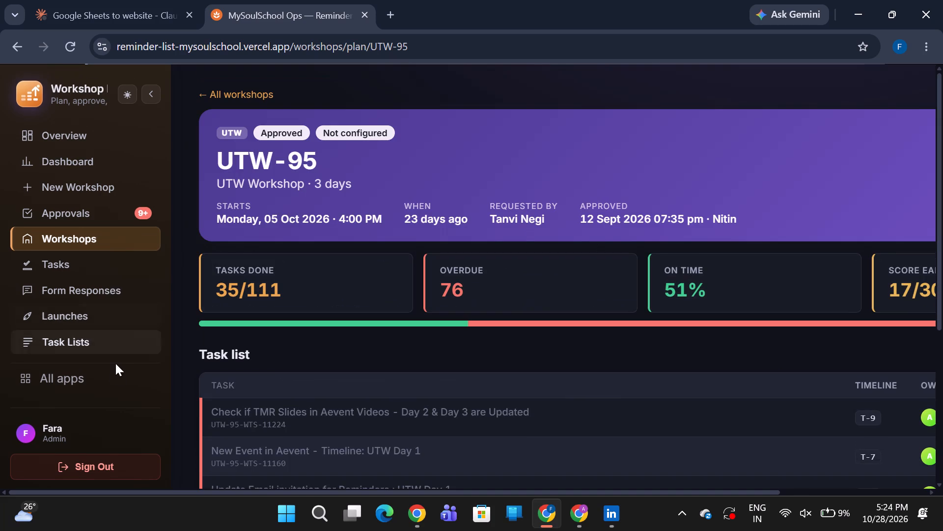
Return to the hub of all apps and open Help Tickets.
{"action": "left_click", "coordinate": [115, 368]}
{"action": "scroll", "coordinate": [523, 321], "scroll_direction": "down", "scroll_amount": 4}
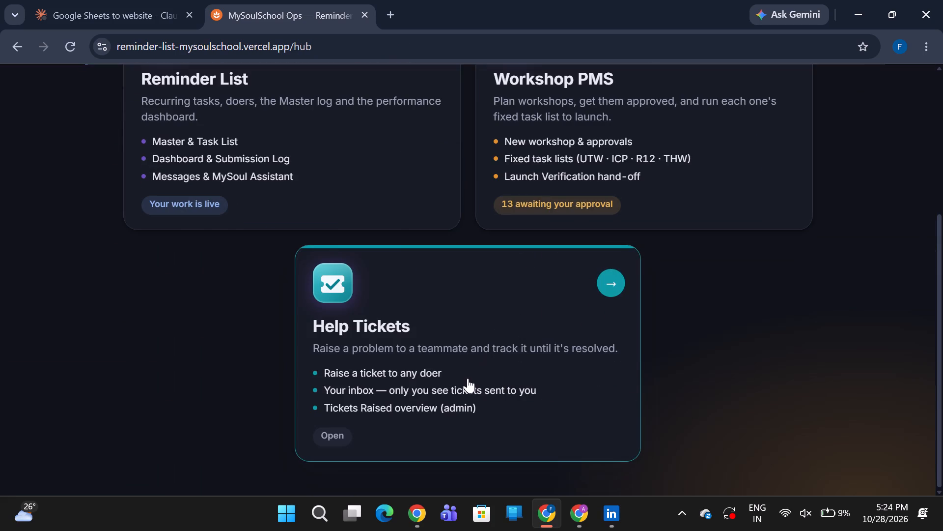
{"action": "left_click", "coordinate": [468, 378]}
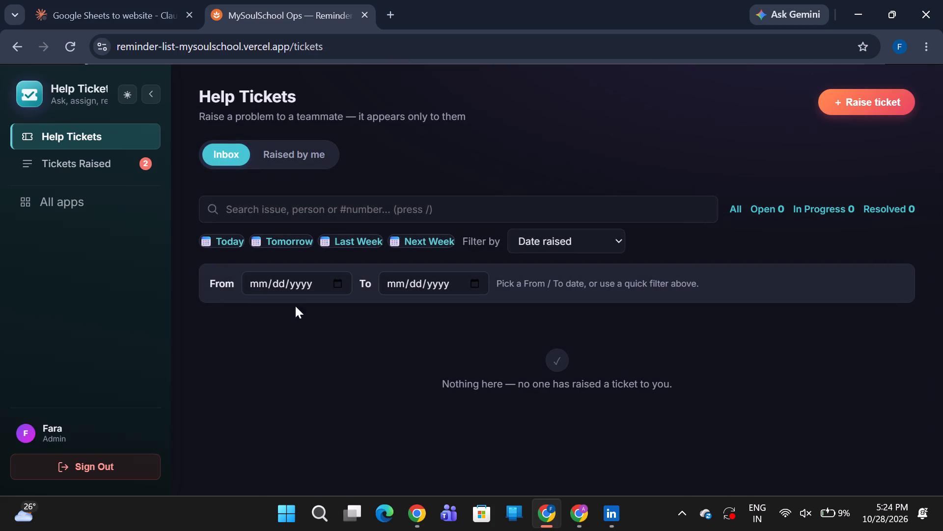
Open the Tickets Raised list and examine the people, issue, planned resolution, status and note columns of the newest tickets.
{"action": "left_click", "coordinate": [96, 171]}
{"action": "scroll", "coordinate": [669, 293], "scroll_direction": "down", "scroll_amount": 1}
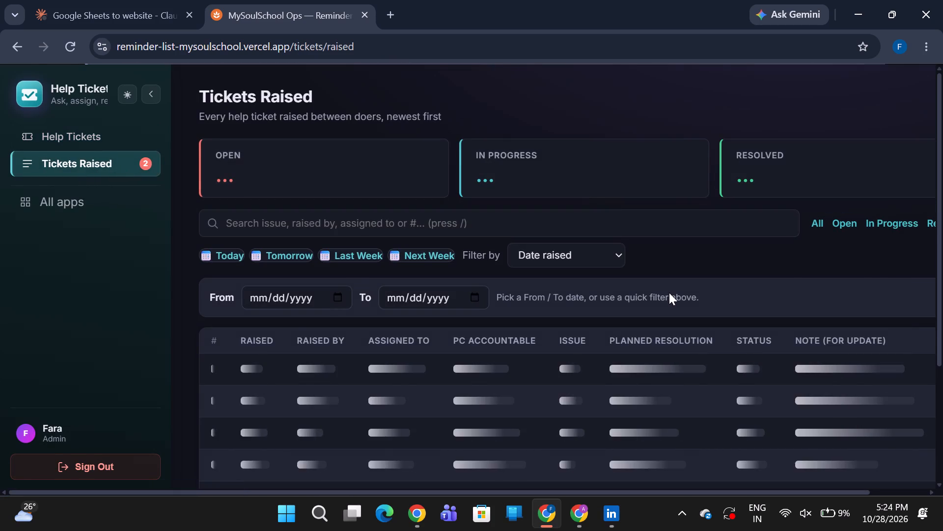
{"action": "scroll", "coordinate": [669, 293], "scroll_direction": "down", "scroll_amount": 1}
{"action": "scroll", "coordinate": [669, 293], "scroll_direction": "left", "scroll_amount": 5}
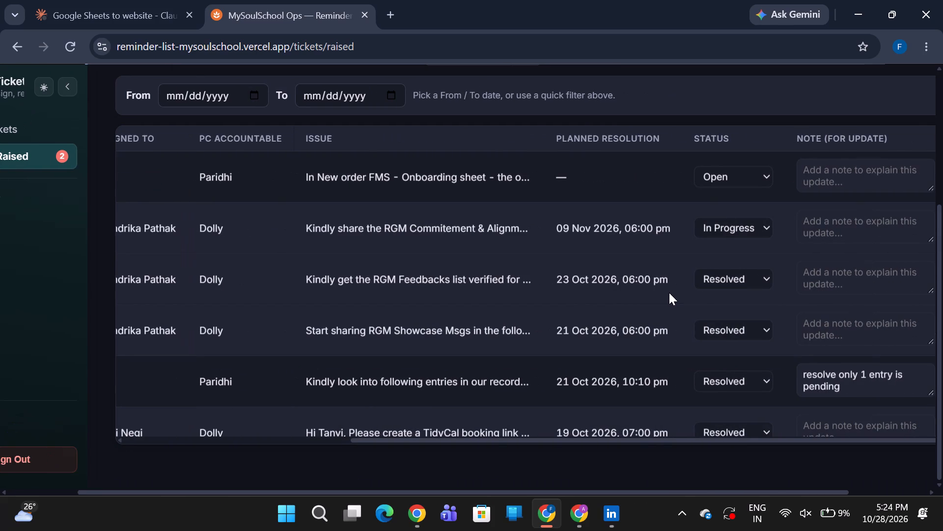
{"action": "scroll", "coordinate": [669, 293], "scroll_direction": "left", "scroll_amount": 2}
{"action": "left_click", "coordinate": [495, 178]}
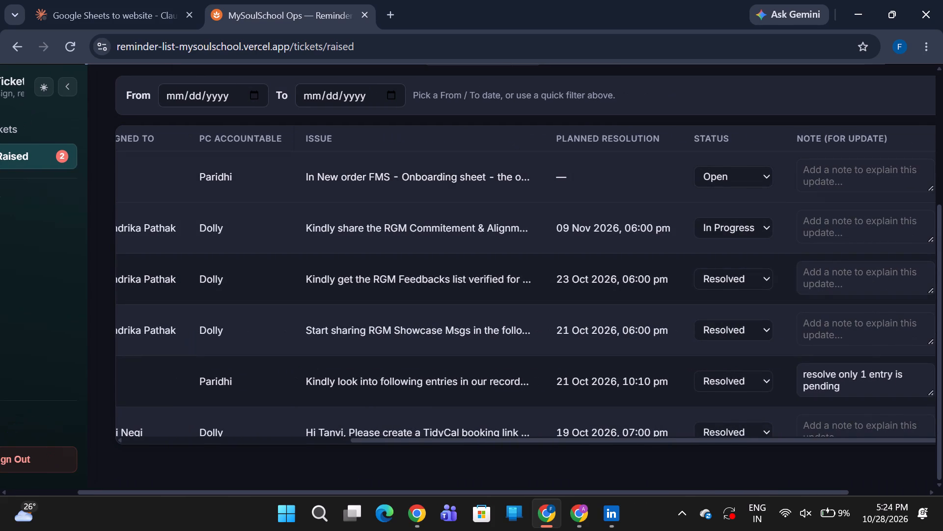
{"action": "scroll", "coordinate": [537, 176], "scroll_direction": "right", "scroll_amount": 4}
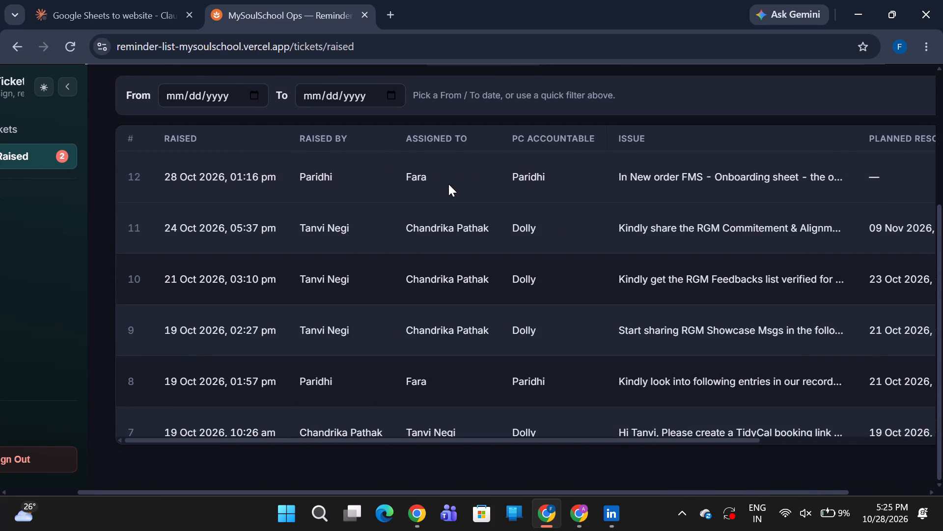
{"action": "scroll", "coordinate": [448, 184], "scroll_direction": "left", "scroll_amount": 3}
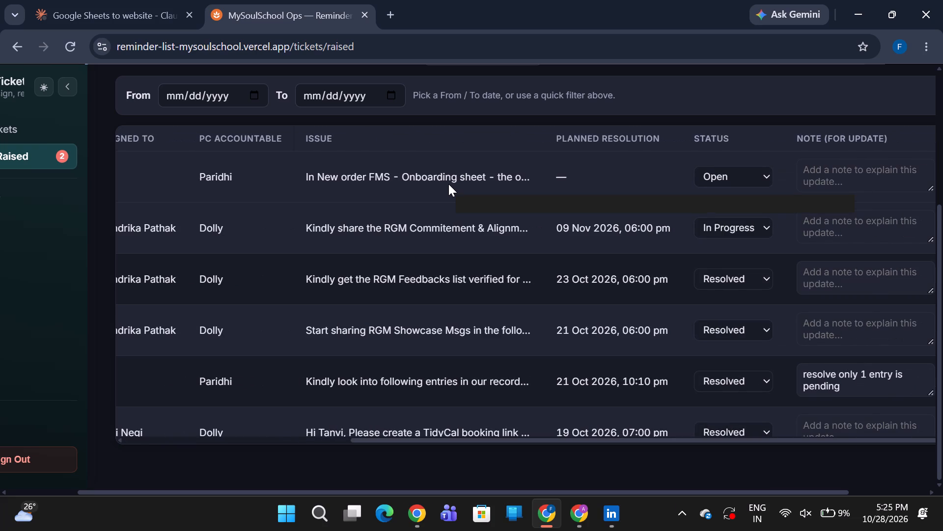
Look through the older raised tickets, checking their notes, statuses, raised dates, assignees and planned resolutions.
{"action": "scroll", "coordinate": [448, 184], "scroll_direction": "right", "scroll_amount": 2}
{"action": "scroll", "coordinate": [448, 184], "scroll_direction": "down", "scroll_amount": 1}
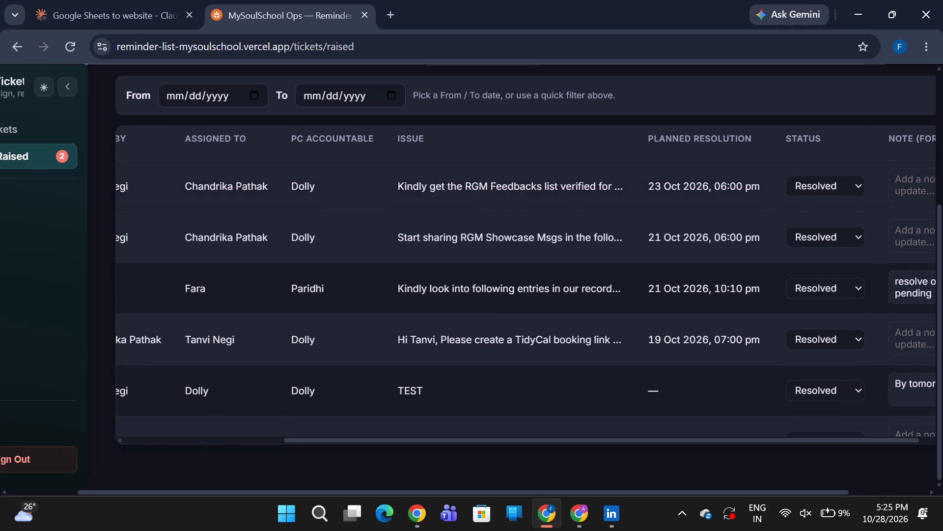
{"action": "scroll", "coordinate": [448, 184], "scroll_direction": "left", "scroll_amount": 4}
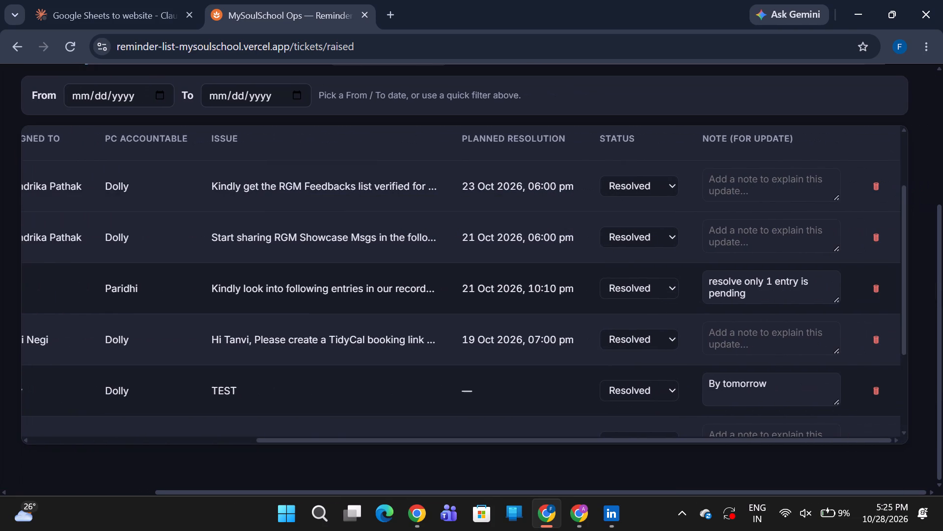
{"action": "scroll", "coordinate": [448, 184], "scroll_direction": "left", "scroll_amount": 1}
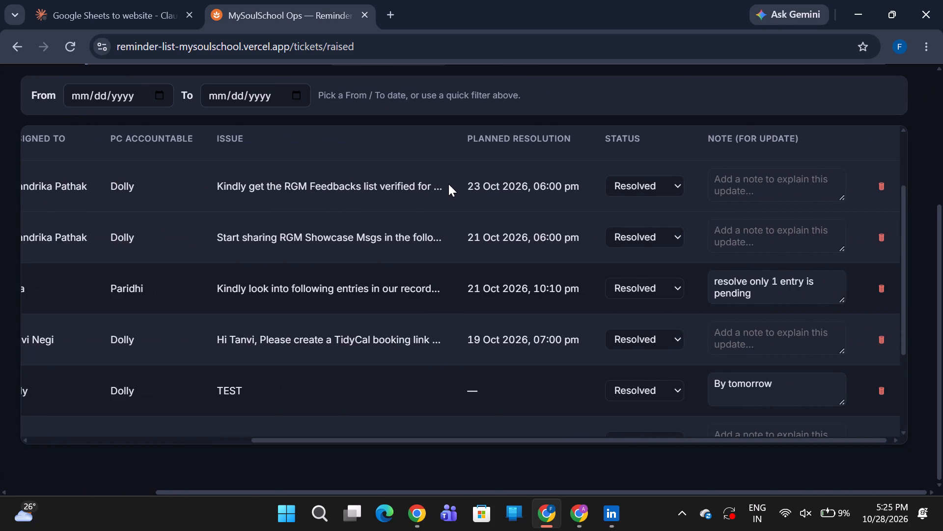
{"action": "scroll", "coordinate": [448, 184], "scroll_direction": "right", "scroll_amount": 1}
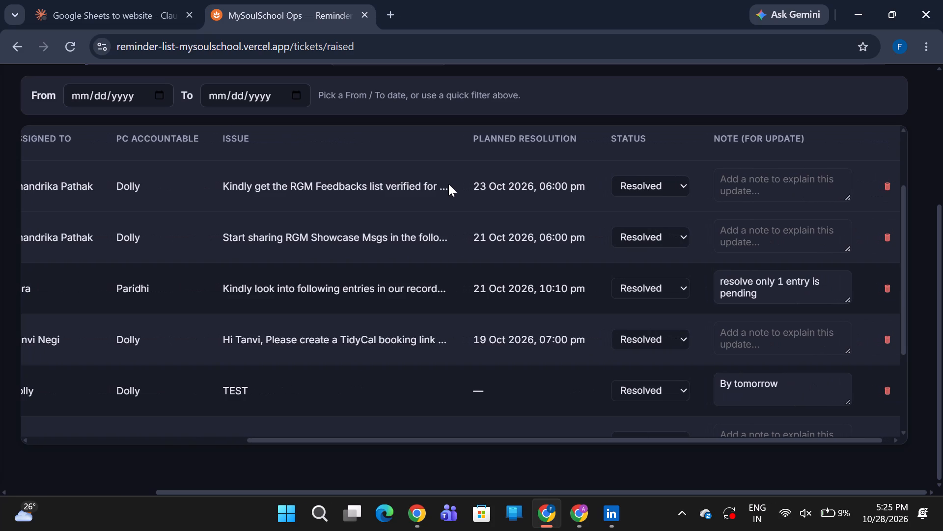
{"action": "scroll", "coordinate": [448, 184], "scroll_direction": "right", "scroll_amount": 3}
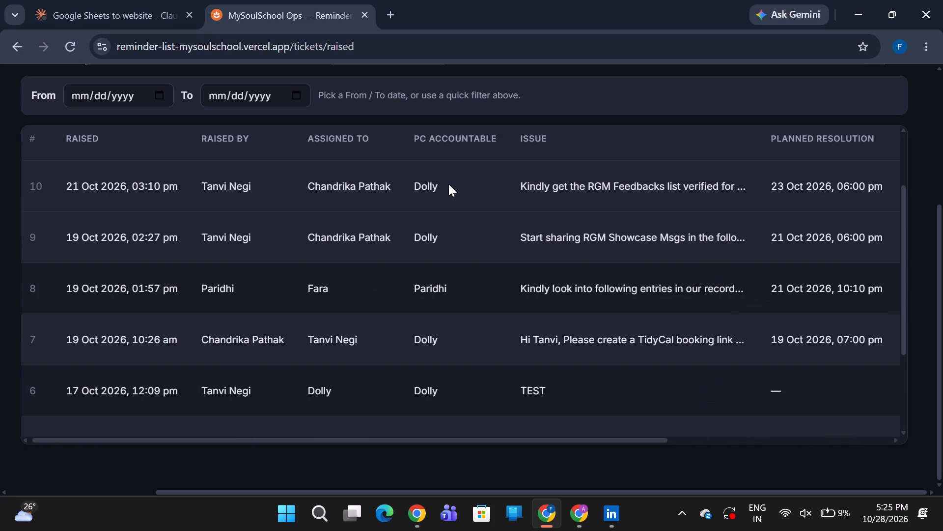
{"action": "scroll", "coordinate": [448, 184], "scroll_direction": "down", "scroll_amount": 6}
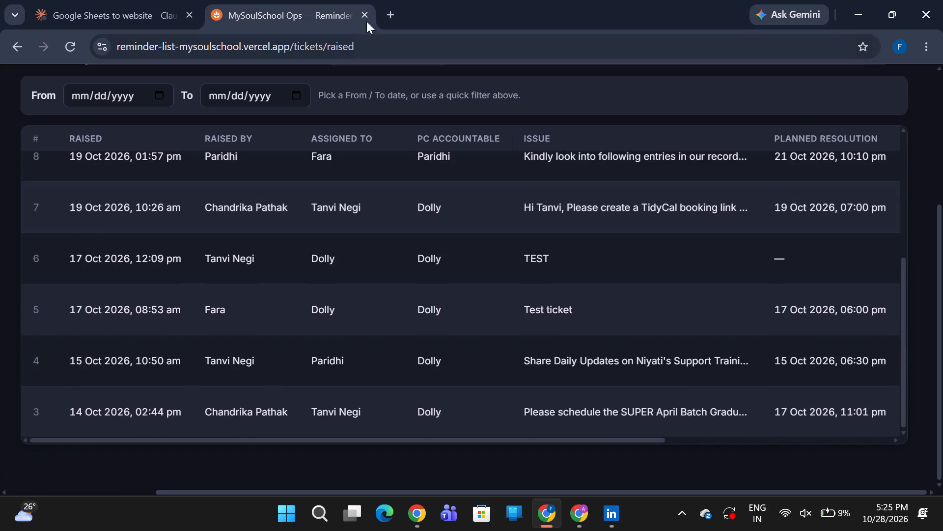
Open a blank browser tab, and switch to the New Order FMS spreadsheet in the other browser window.
{"action": "left_click", "coordinate": [392, 12]}
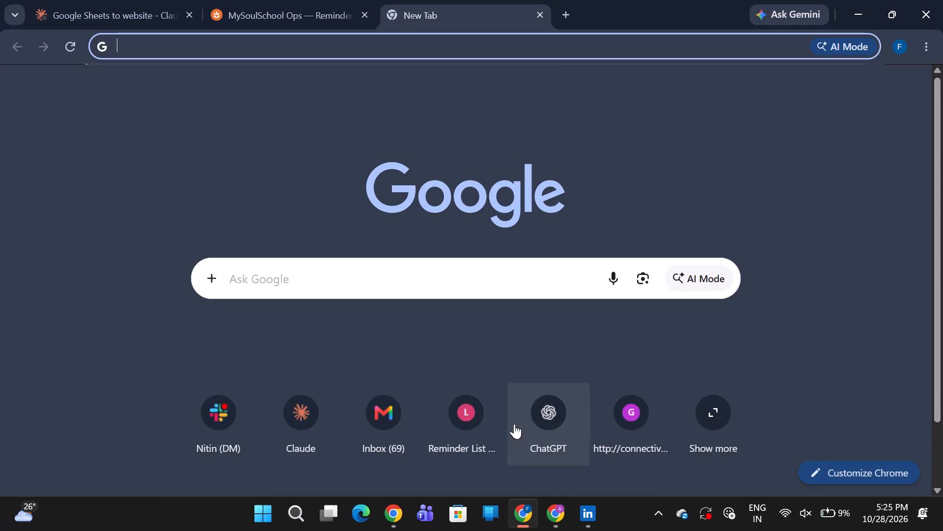
{"action": "left_click", "coordinate": [549, 522]}
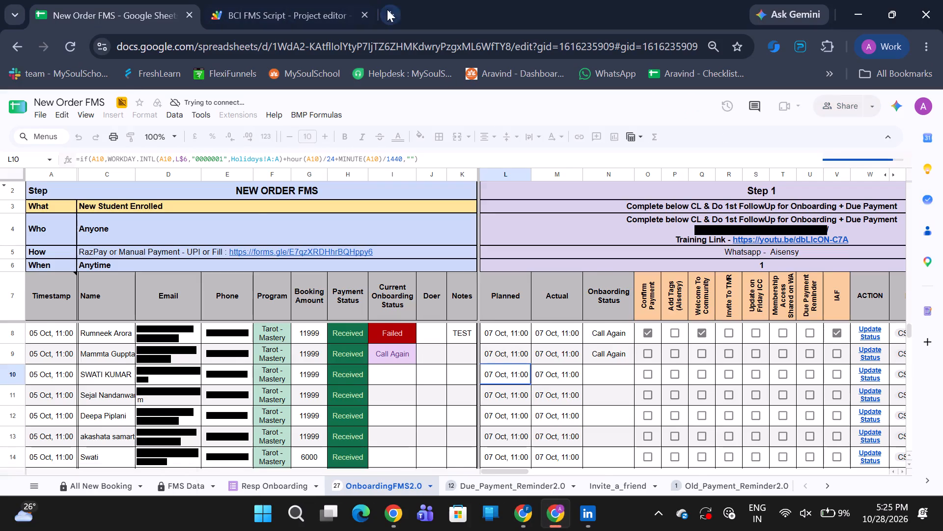
Search the OnboardingFMS2.0 sheet for DEEPSHIKHA and step through all the matching entries.
{"action": "scroll", "coordinate": [278, 270], "scroll_direction": "down", "scroll_amount": 2}
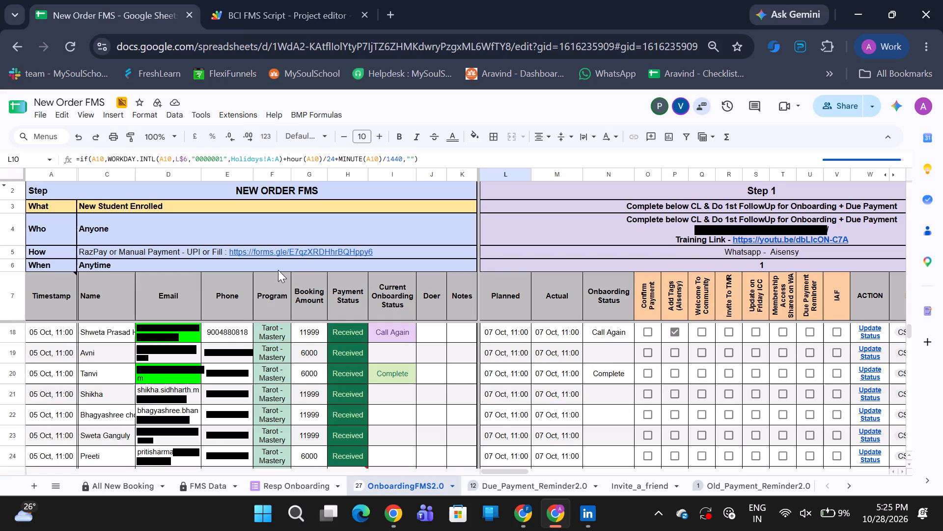
{"action": "key", "text": "ctrl+f"}
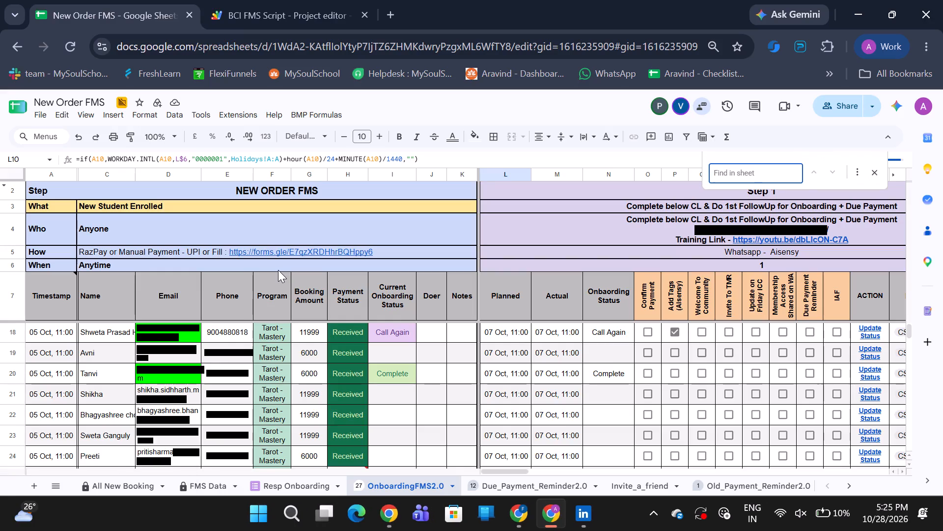
{"action": "type", "text": "DEEP"}
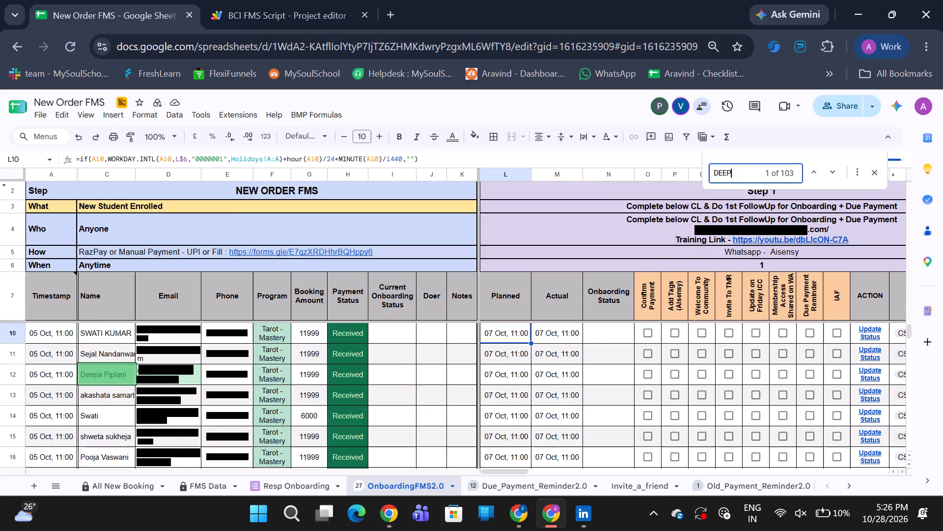
{"action": "type", "text": "SHI"}
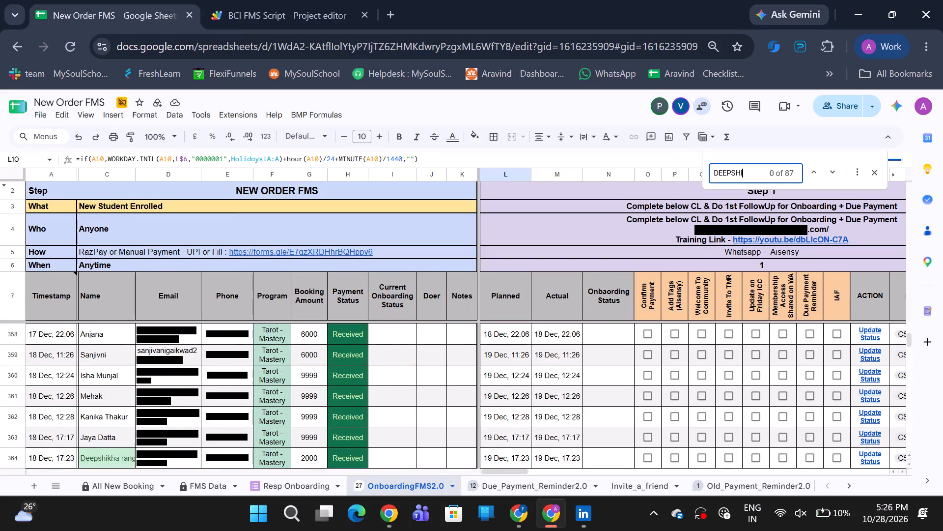
{"action": "type", "text": "KHA"}
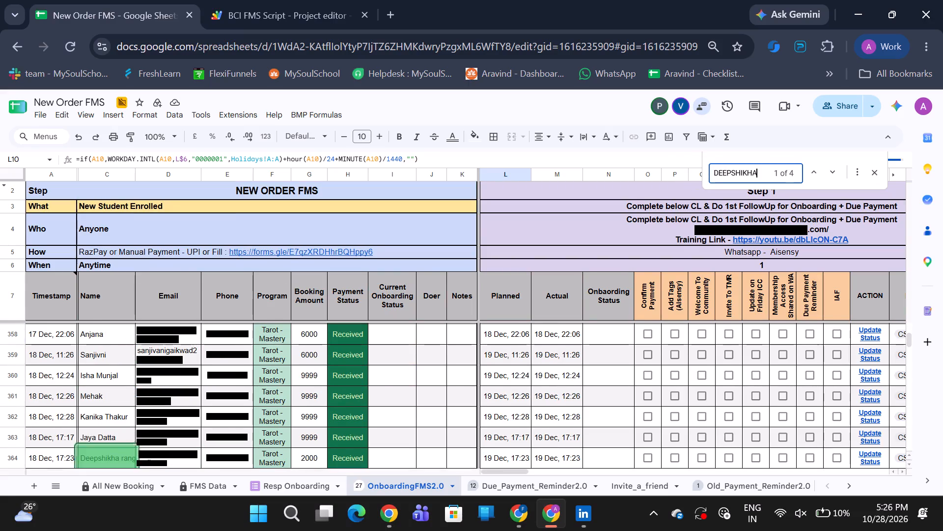
{"action": "scroll", "coordinate": [278, 270], "scroll_direction": "down", "scroll_amount": 1}
{"action": "key", "text": "Return"}
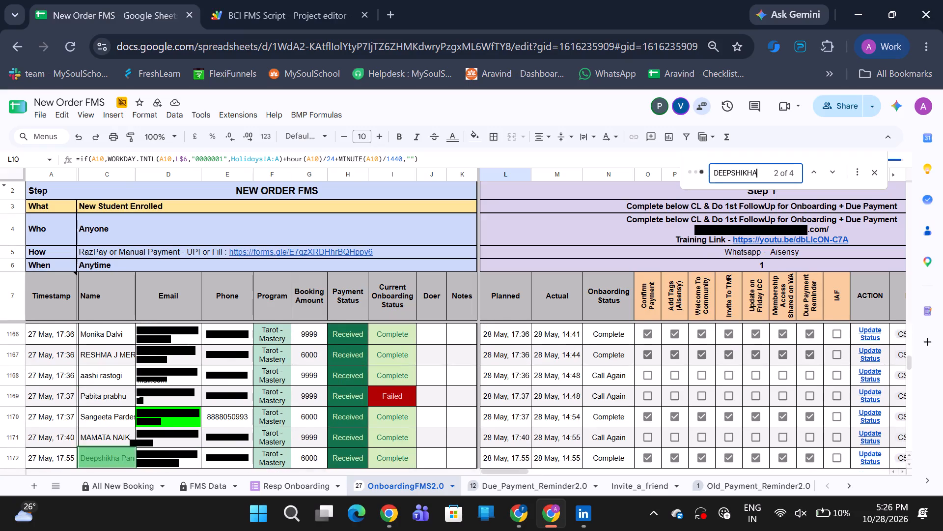
{"action": "key", "text": "Return"}
{"action": "key", "text": "Return"}
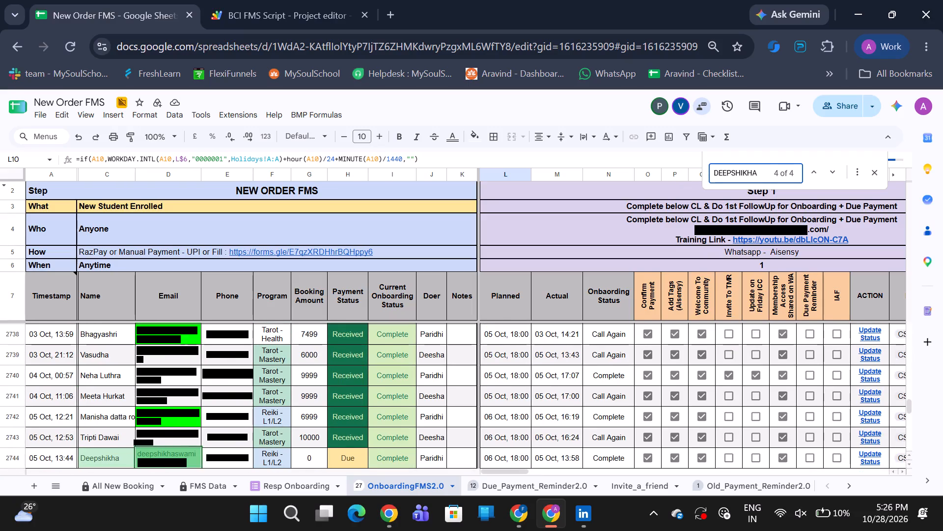
{"action": "key", "text": "Return"}
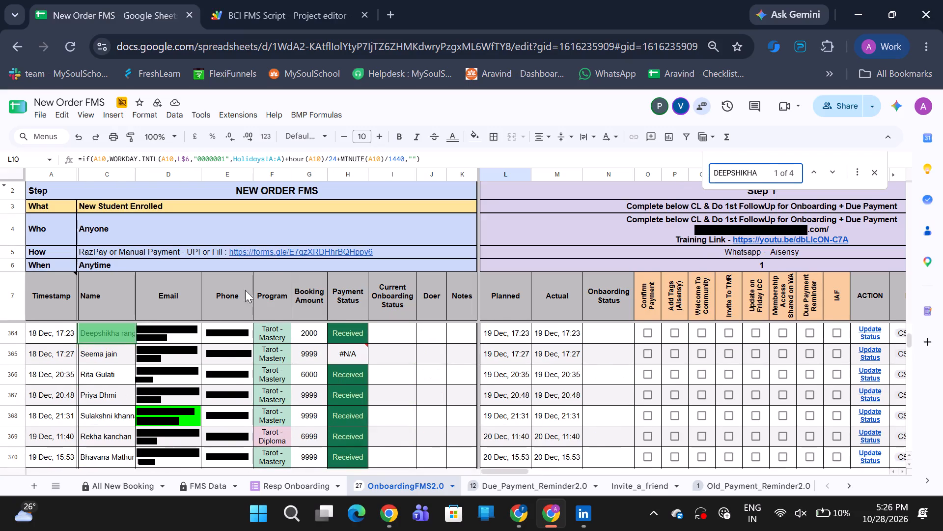
Step through the DEEPSHIKHA matches again to the Reiki - L1/L2 entry dated 05 Oct, 13:44, in row 2744.
{"action": "scroll", "coordinate": [357, 376], "scroll_direction": "up", "scroll_amount": 1}
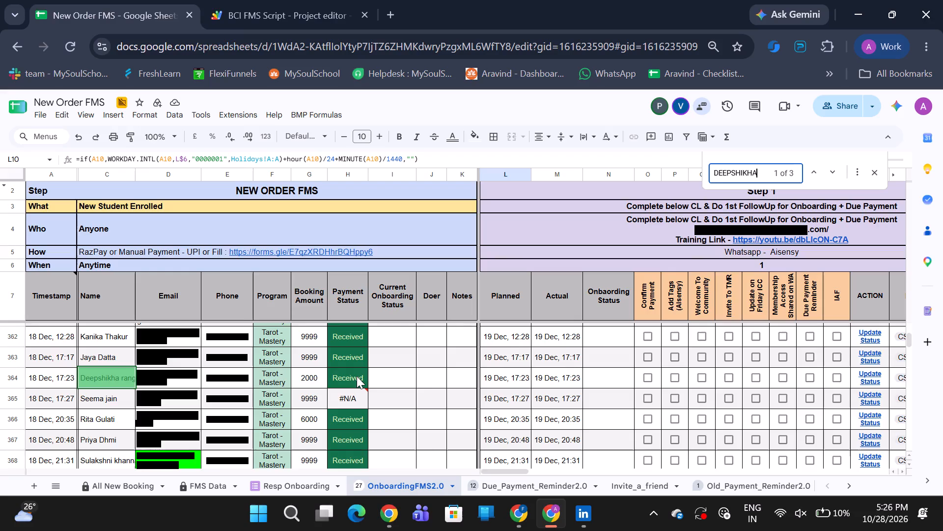
{"action": "left_click", "coordinate": [760, 174]}
{"action": "key", "text": "Return"}
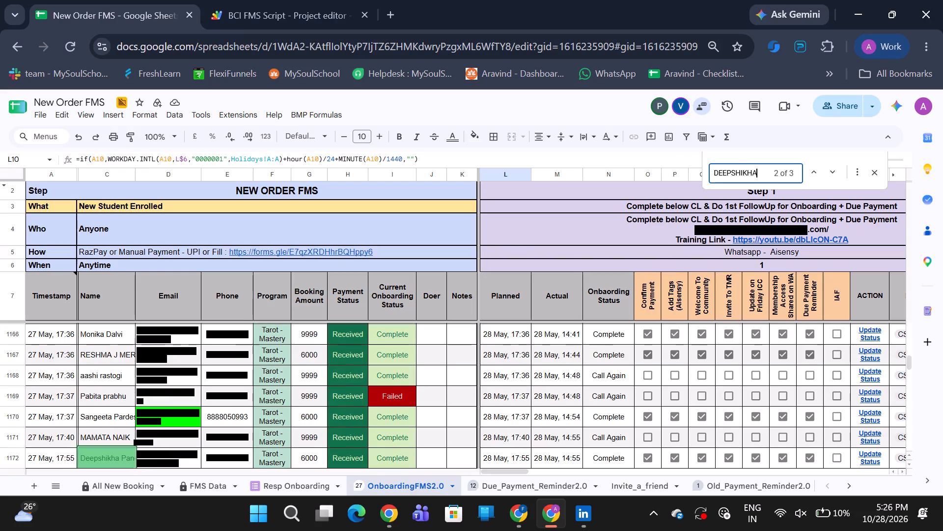
{"action": "key", "text": "Return"}
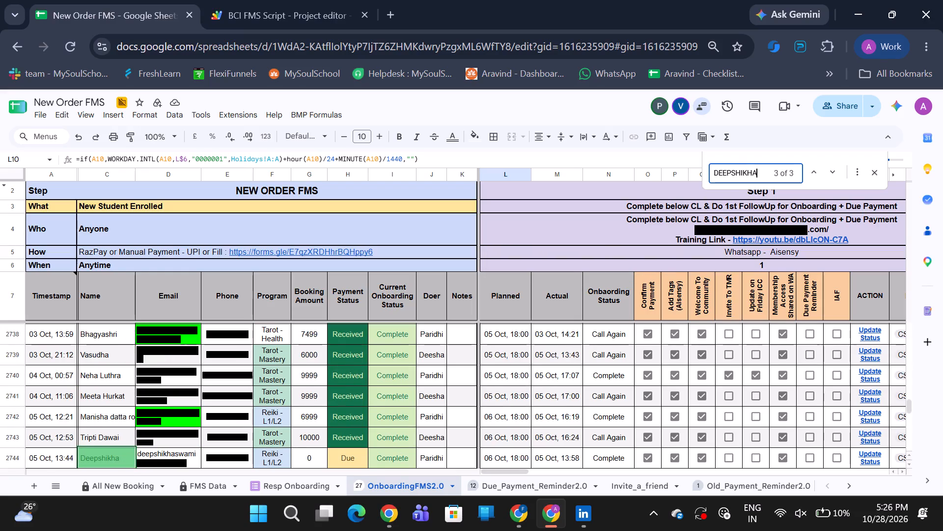
{"action": "scroll", "coordinate": [486, 390], "scroll_direction": "down", "scroll_amount": 1}
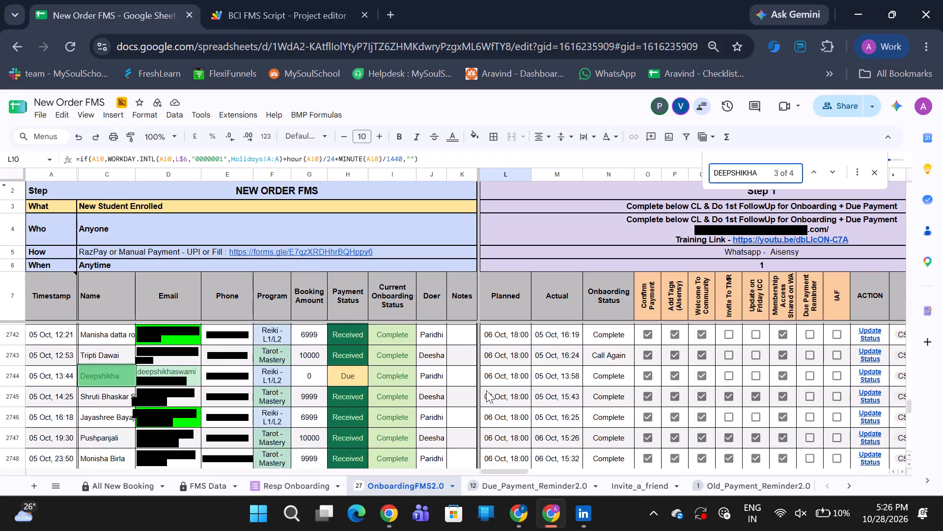
Replace the Payment Status of the Deepshikha entry in row 2744 with Received.
{"action": "left_click", "coordinate": [340, 369]}
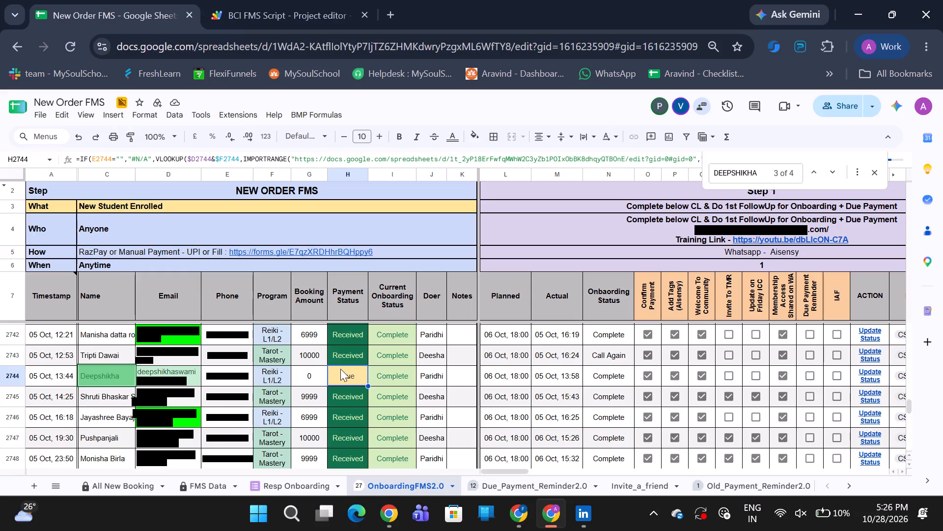
{"action": "key", "text": "Delete"}
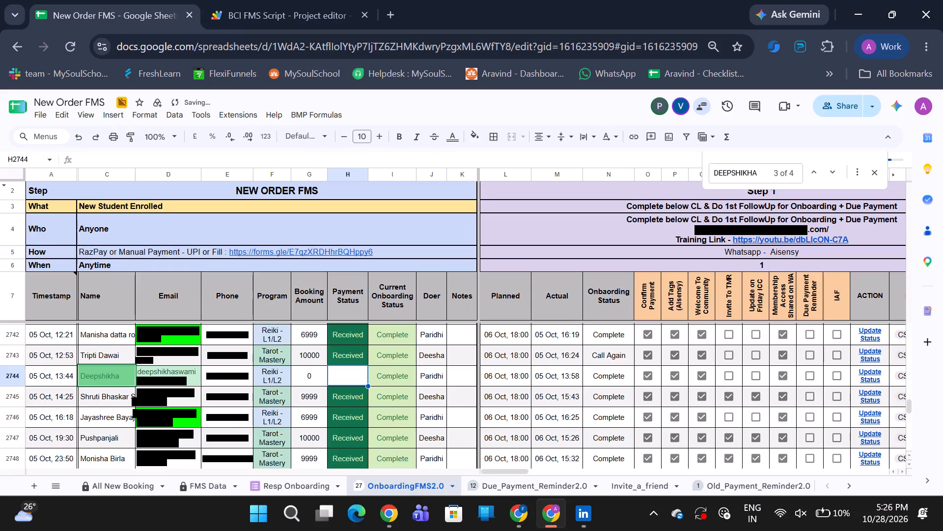
{"action": "type", "text": "Re"}
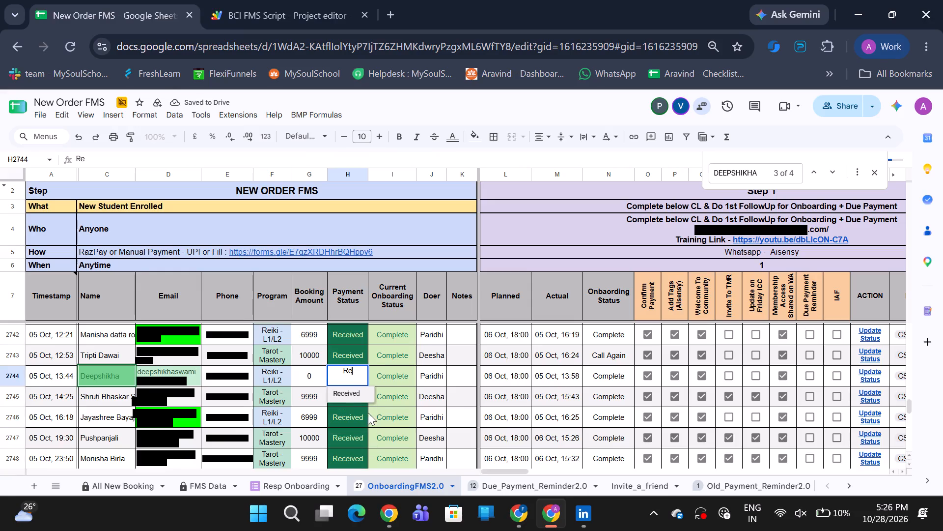
{"action": "left_click", "coordinate": [348, 395]}
{"action": "left_click", "coordinate": [378, 377]}
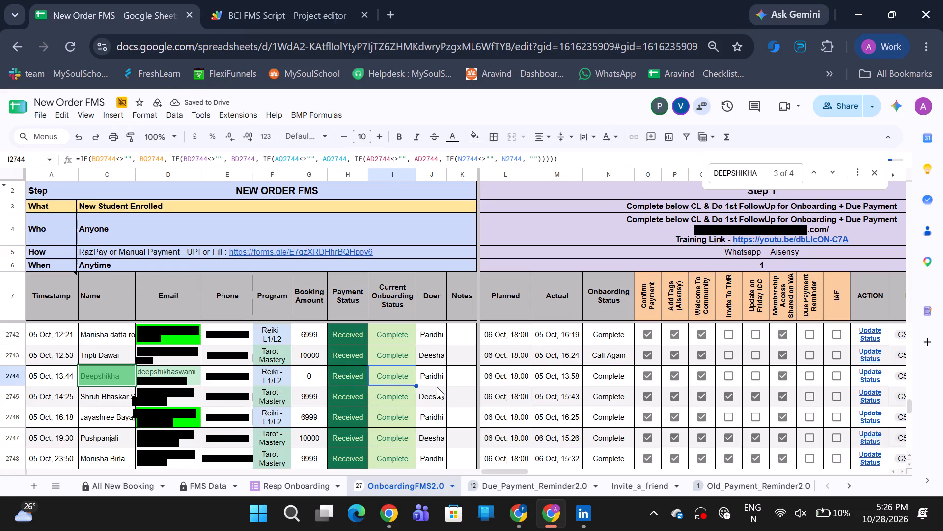
{"action": "left_click", "coordinate": [348, 381]}
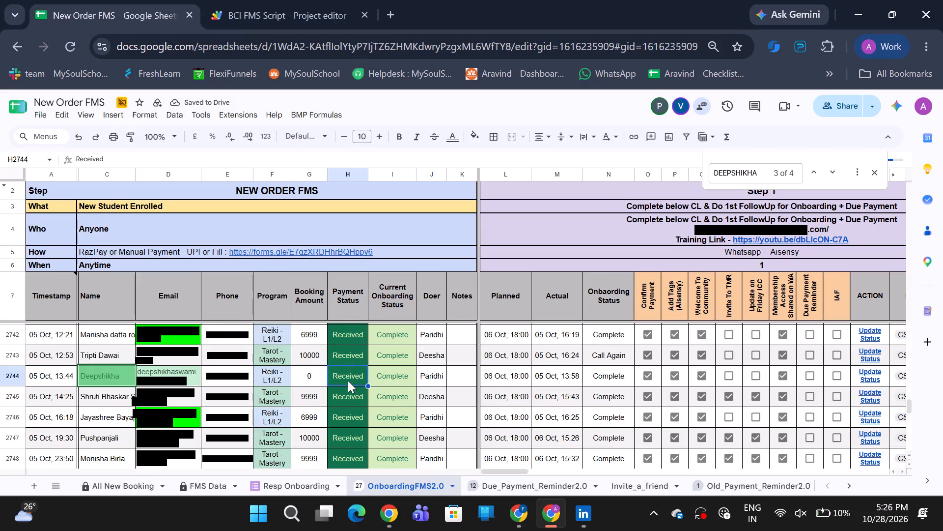
Capture a screenshot of the New Order FMS sheet area showing the updated row, and dismiss the capture notification.
{"action": "key", "text": "shift+super+s"}
{"action": "left_click_drag", "start_coordinate": [0, 82], "coordinate": [533, 351]}
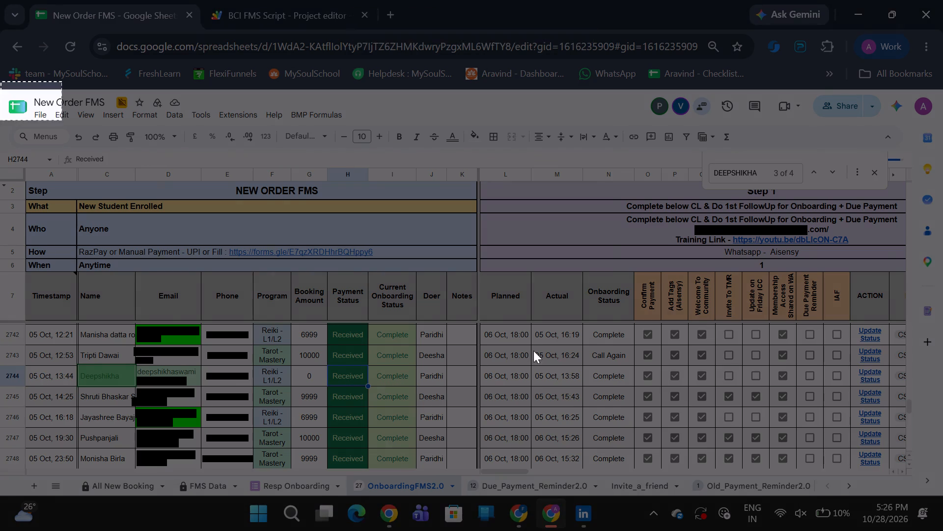
{"action": "left_click_drag", "start_coordinate": [533, 351], "coordinate": [942, 480]}
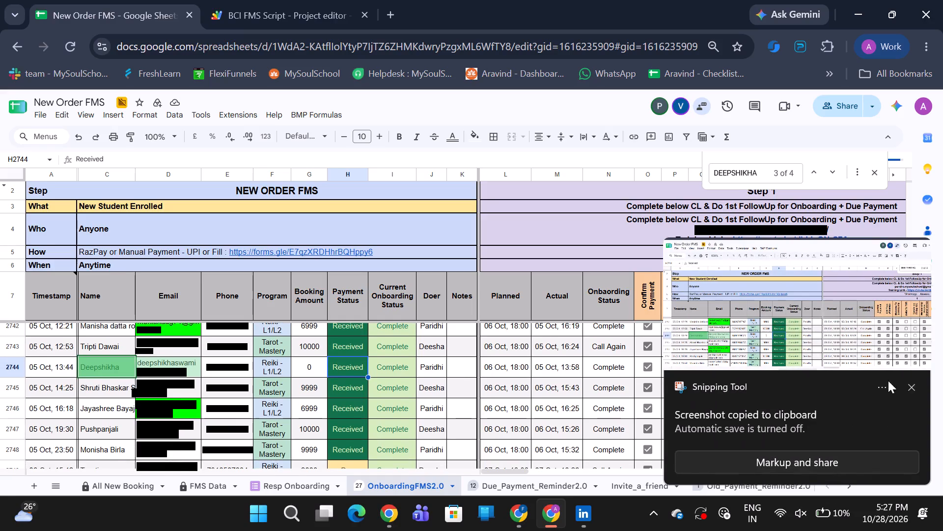
{"action": "left_click", "coordinate": [913, 390]}
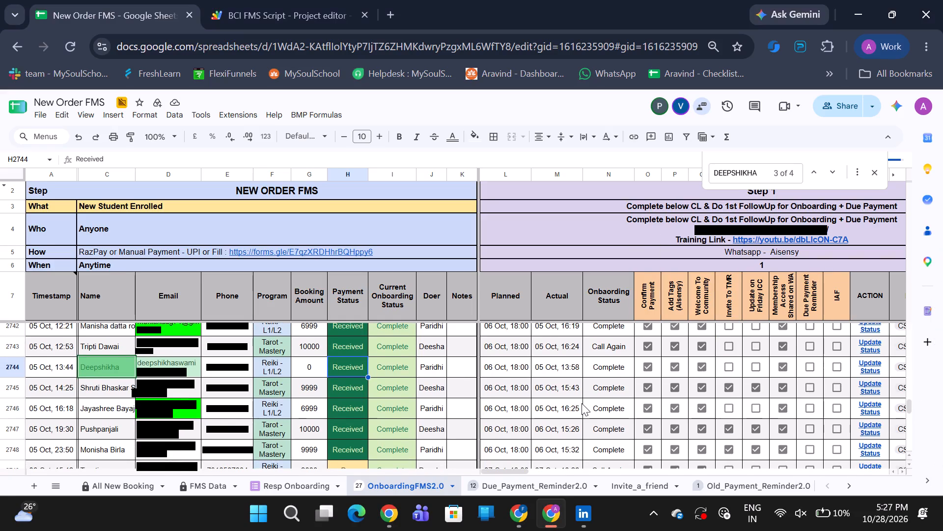
Switch to the other browser window and open the Slack direct message with Nitin in the blank tab.
{"action": "left_click", "coordinate": [518, 520]}
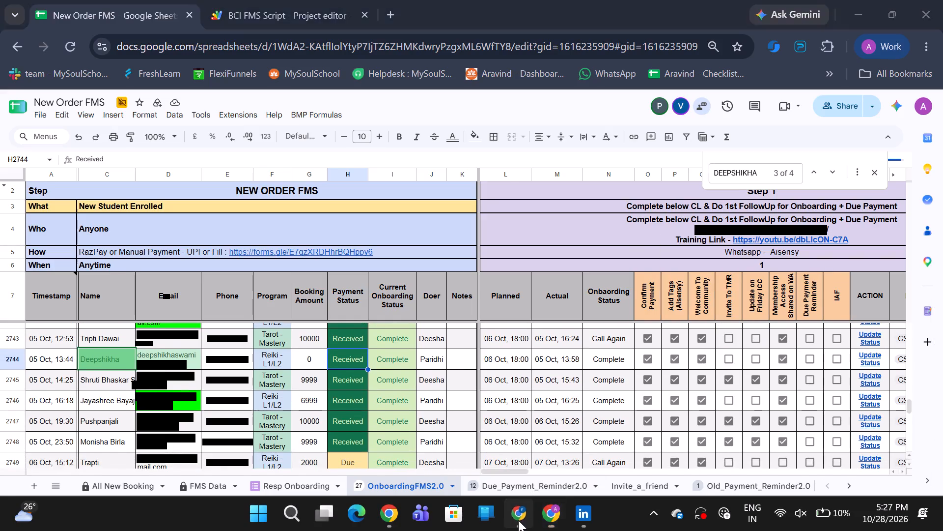
{"action": "left_click", "coordinate": [258, 0]}
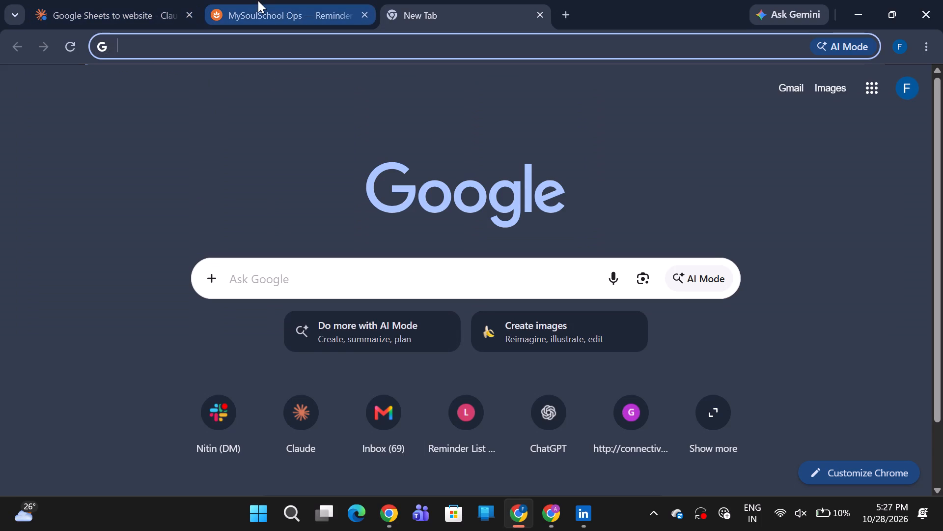
{"action": "left_click", "coordinate": [428, 1]}
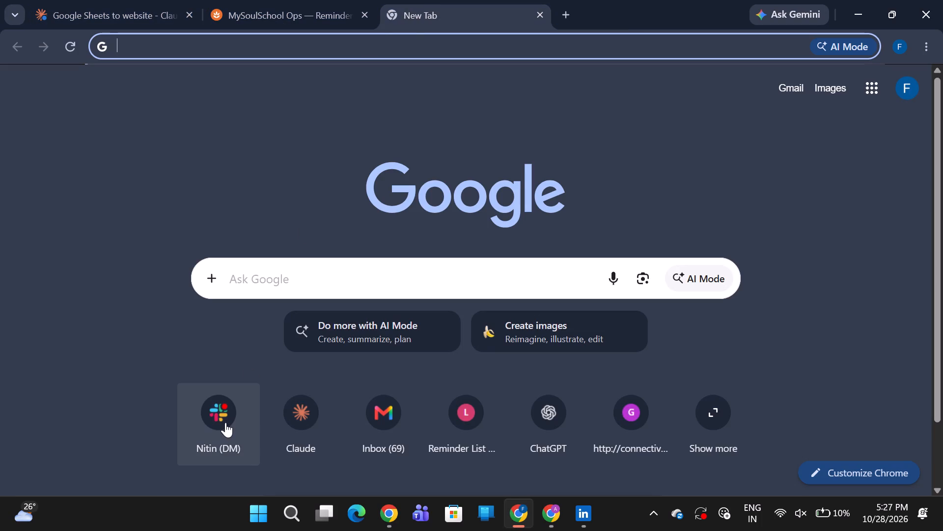
{"action": "double_click", "coordinate": [225, 422]}
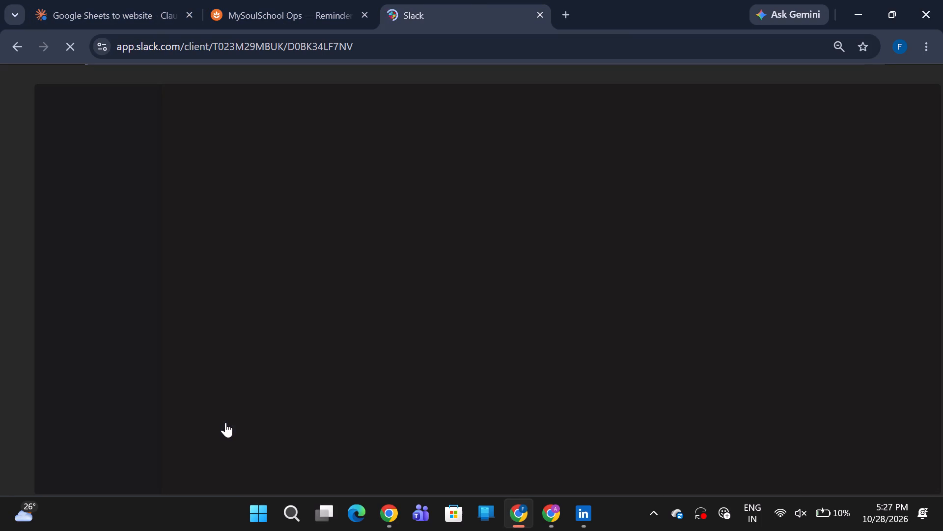
Switch back to the New Order FMS spreadsheet window.
{"action": "left_click", "coordinate": [542, 503]}
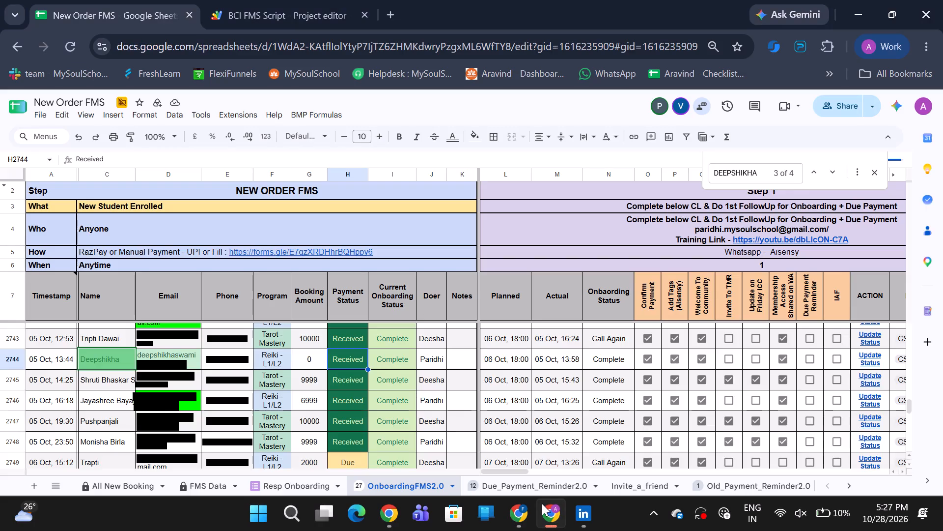
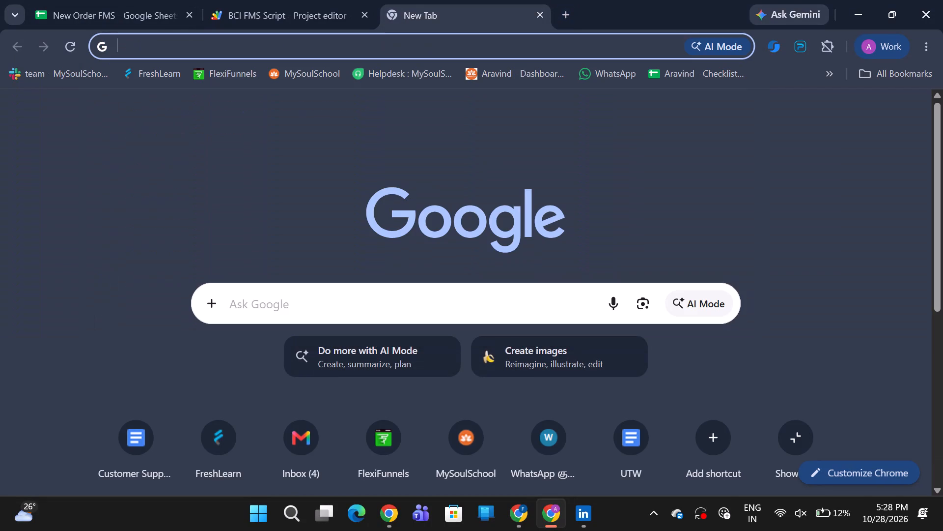
Open Google Drive in the empty new tab.
{"action": "left_click", "coordinate": [175, 0]}
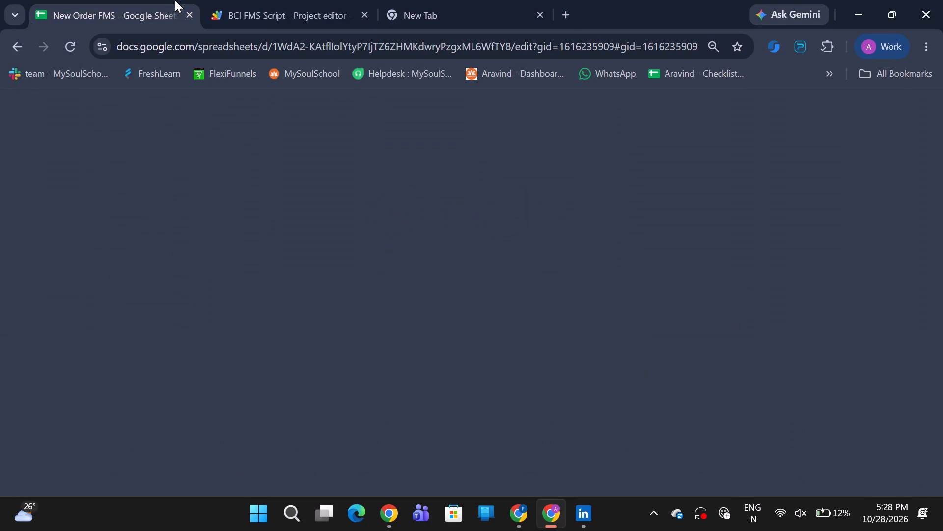
{"action": "left_click", "coordinate": [427, 0]}
{"action": "key", "text": "s"}
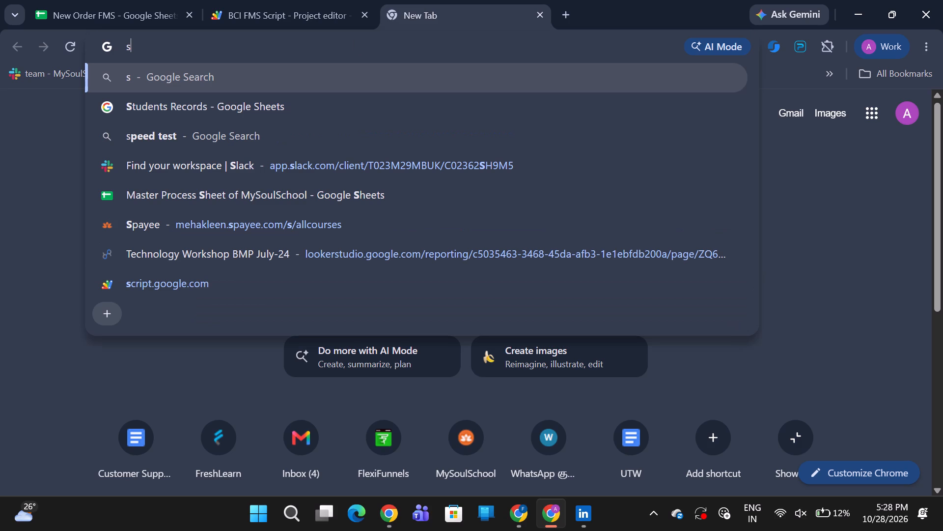
{"action": "key", "text": "BackSpace"}
{"action": "type", "text": "dr"}
{"action": "key", "text": "Return"}
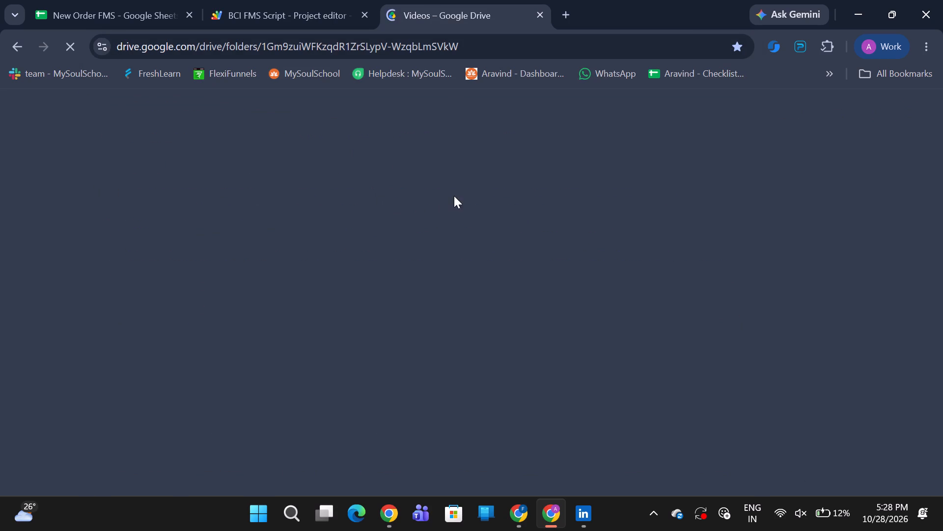
Search Drive for "student records".
{"action": "left_click", "coordinate": [386, 113]}
{"action": "type", "text": "student"}
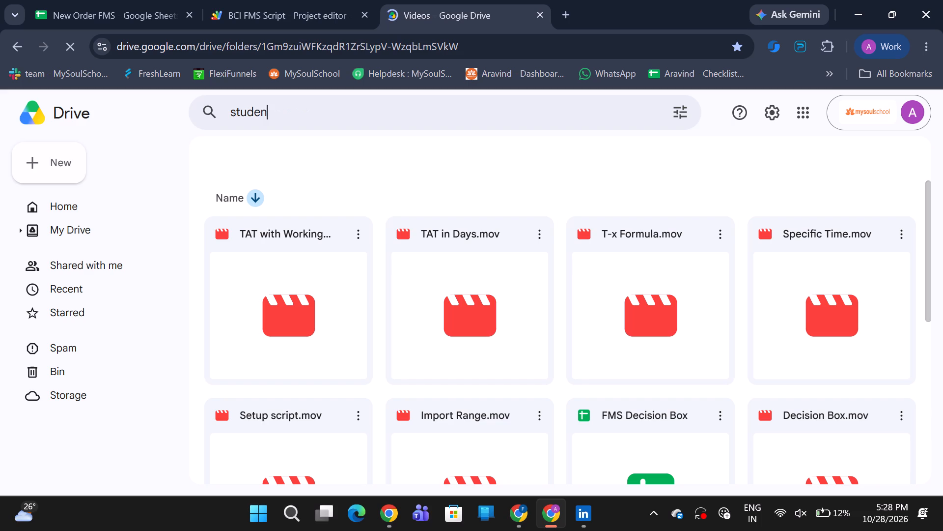
{"action": "key", "text": "t"}
{"action": "key", "text": "BackSpace"}
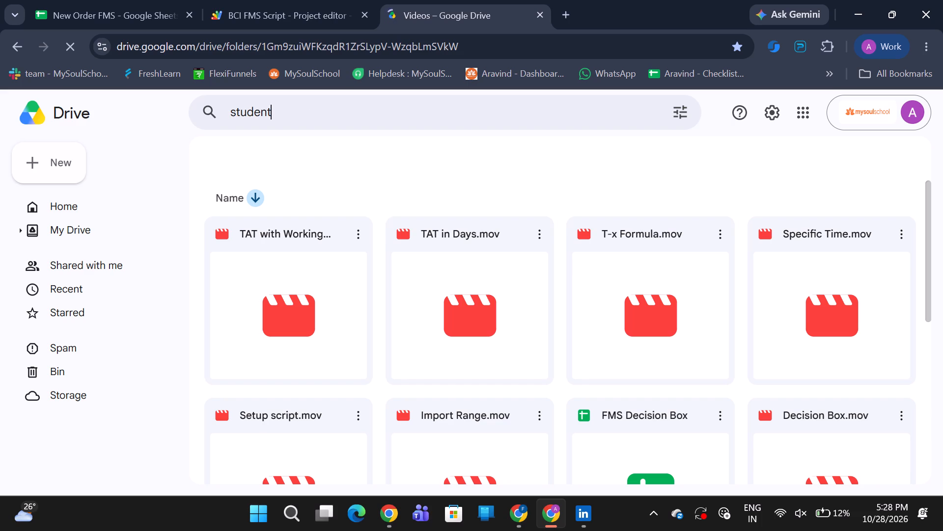
{"action": "left_click", "coordinate": [379, 116]}
{"action": "key", "text": "Return"}
{"action": "key", "text": "space"}
{"action": "type", "text": "recorf"}
{"action": "key", "text": "BackSpace"}
{"action": "type", "text": "ds"}
{"action": "key", "text": "Return"}
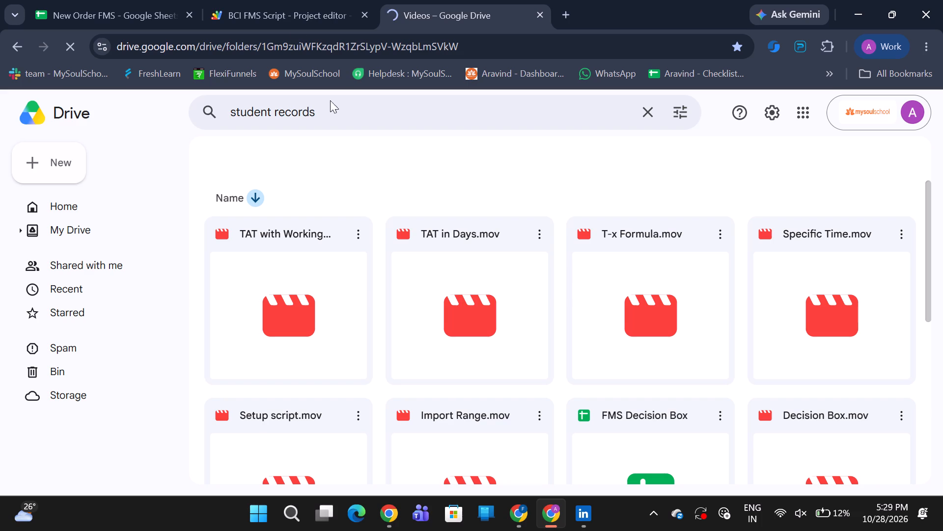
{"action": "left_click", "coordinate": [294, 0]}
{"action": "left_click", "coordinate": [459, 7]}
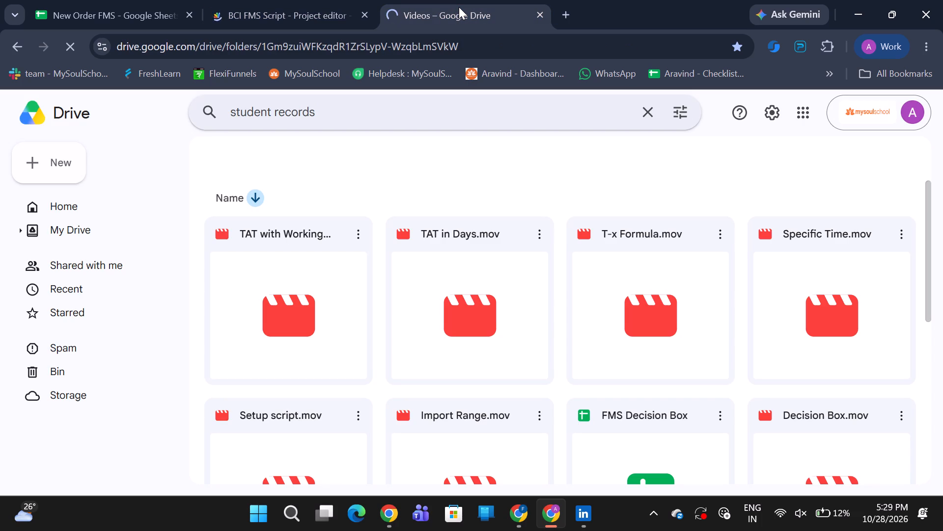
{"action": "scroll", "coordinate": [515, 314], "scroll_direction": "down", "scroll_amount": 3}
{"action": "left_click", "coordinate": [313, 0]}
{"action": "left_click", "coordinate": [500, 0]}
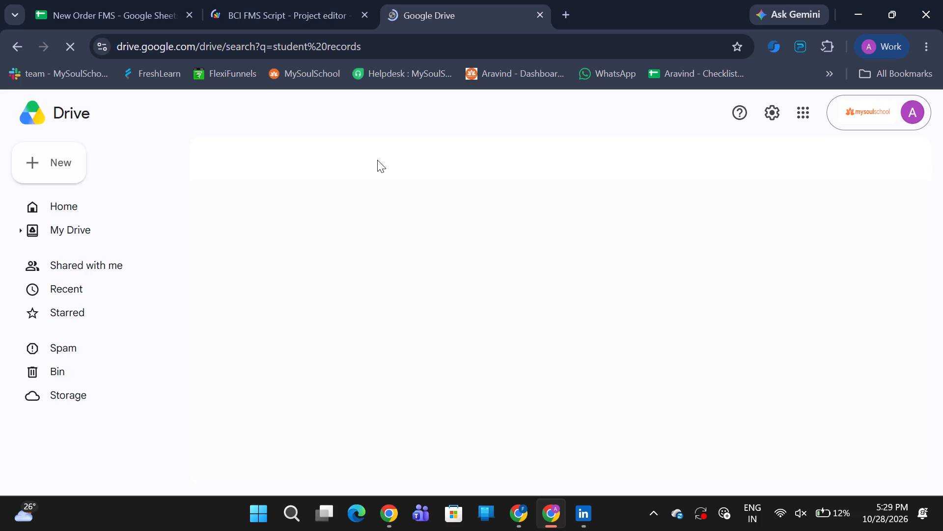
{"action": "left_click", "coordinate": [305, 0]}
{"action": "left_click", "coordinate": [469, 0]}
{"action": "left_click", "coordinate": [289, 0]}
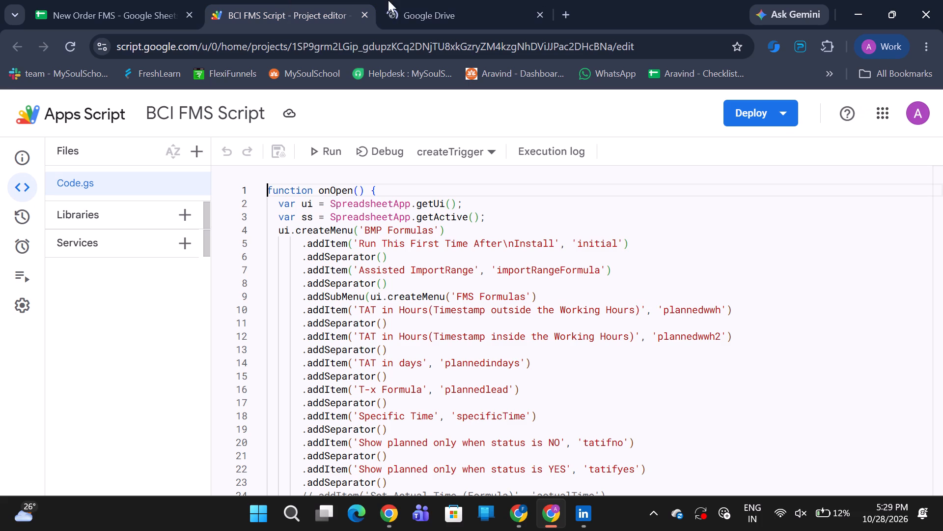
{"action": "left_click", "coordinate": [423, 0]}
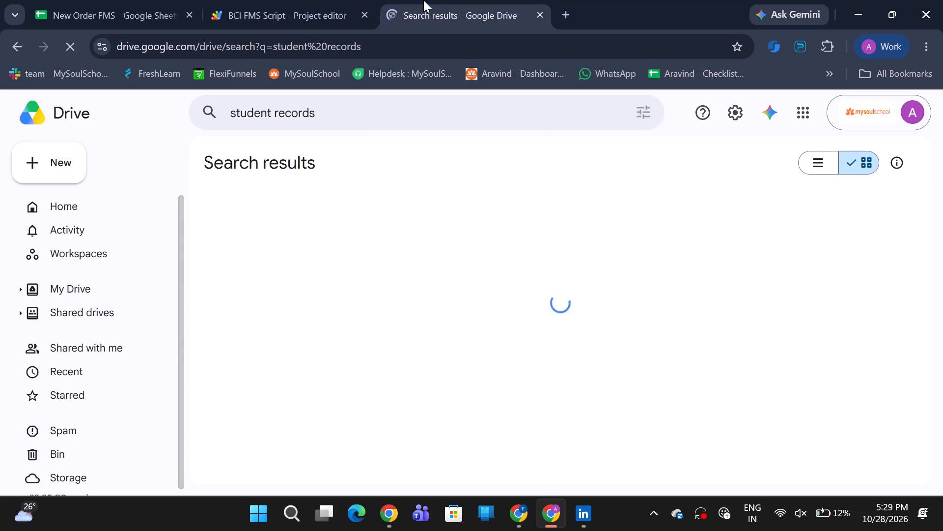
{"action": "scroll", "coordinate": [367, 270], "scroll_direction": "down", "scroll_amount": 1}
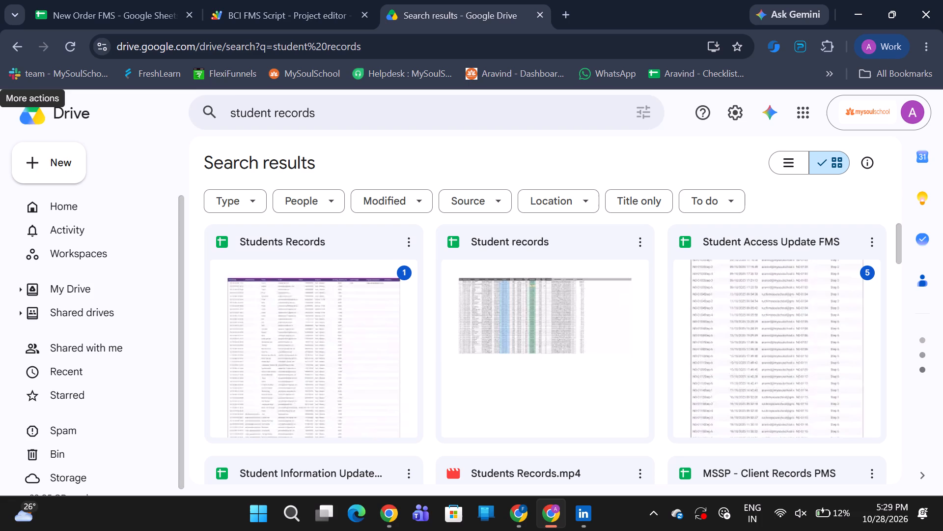
{"action": "left_click", "coordinate": [423, 115]}
{"action": "key", "text": "BackSpace"}
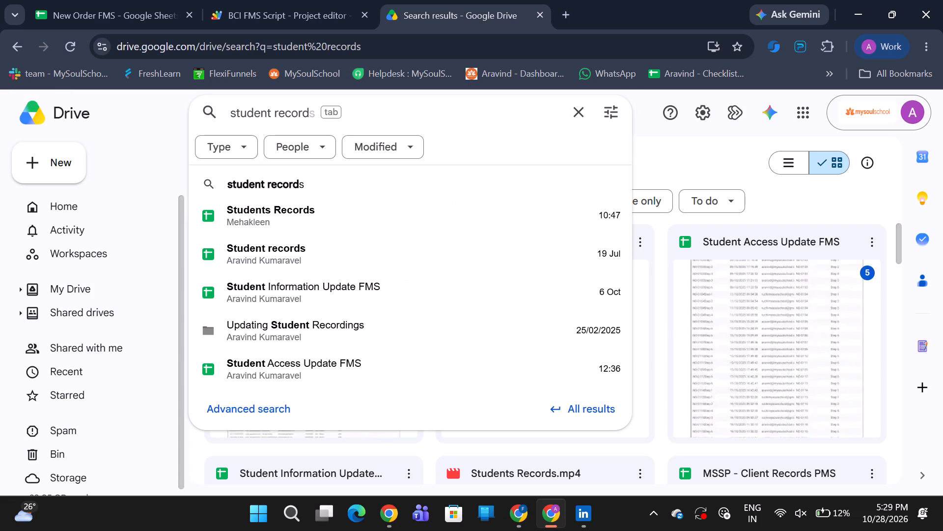
{"action": "left_click", "coordinate": [369, 216]}
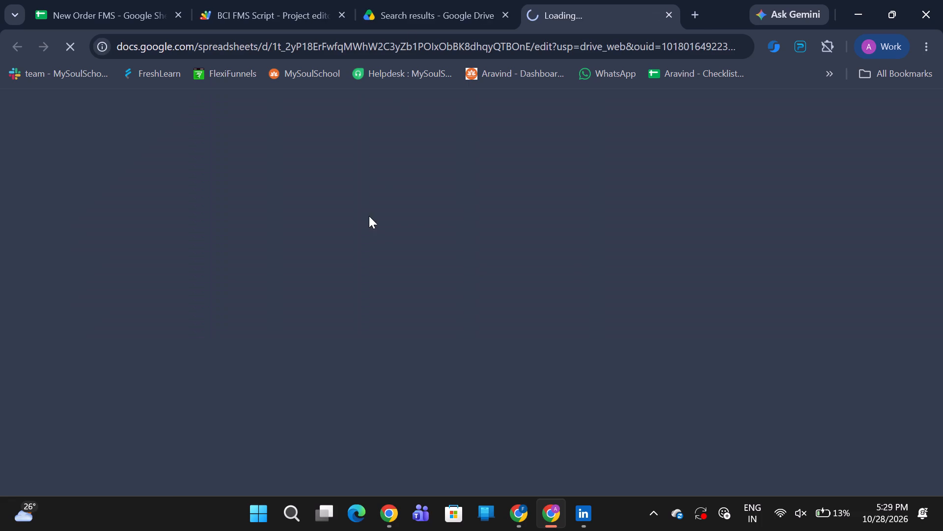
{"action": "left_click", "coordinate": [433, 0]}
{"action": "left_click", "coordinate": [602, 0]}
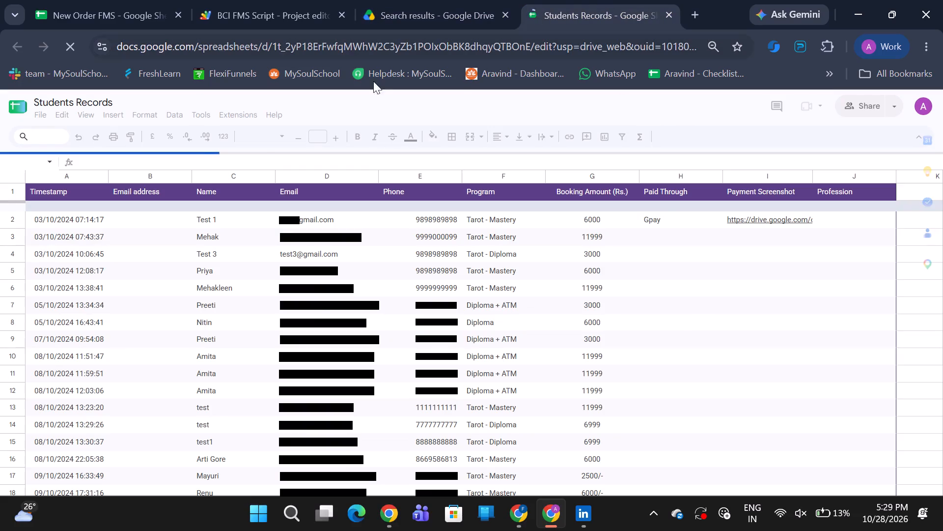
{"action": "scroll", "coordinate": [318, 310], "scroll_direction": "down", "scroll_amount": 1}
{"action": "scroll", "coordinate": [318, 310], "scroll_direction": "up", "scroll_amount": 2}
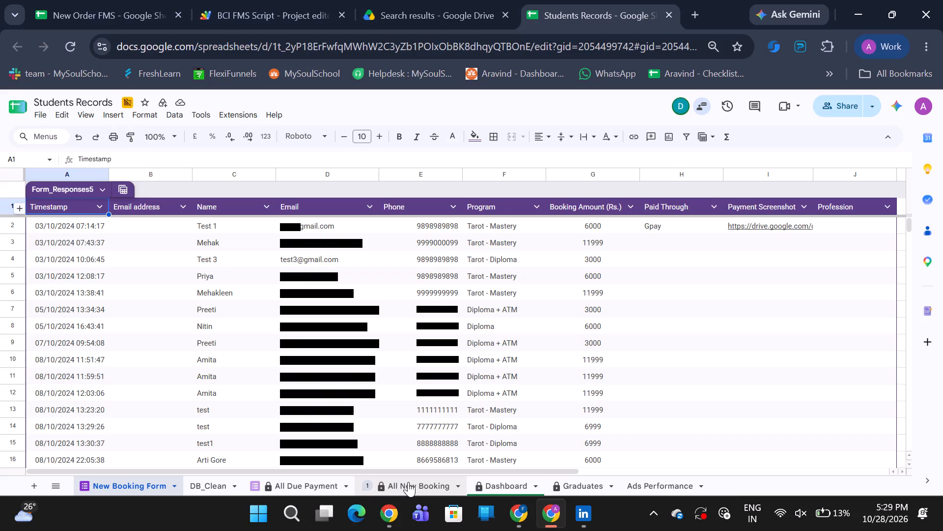
Switch to the Dashboard sheet of the Students Records spreadsheet.
{"action": "scroll", "coordinate": [408, 482], "scroll_direction": "left", "scroll_amount": 2}
{"action": "scroll", "coordinate": [408, 482], "scroll_direction": "right", "scroll_amount": 1}
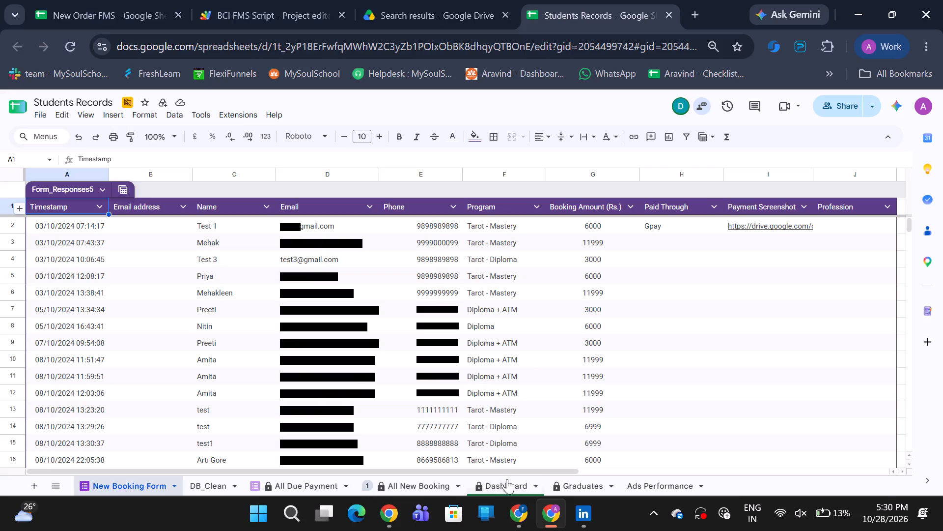
{"action": "double_click", "coordinate": [501, 484]}
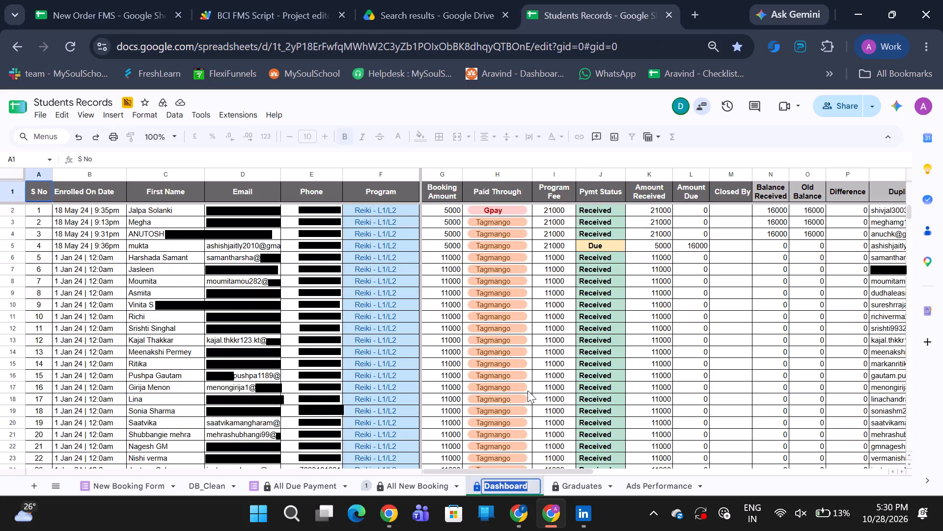
Search the Dashboard sheet for the student name "deepshika".
{"action": "scroll", "coordinate": [527, 390], "scroll_direction": "down", "scroll_amount": 1}
{"action": "left_click", "coordinate": [362, 321]}
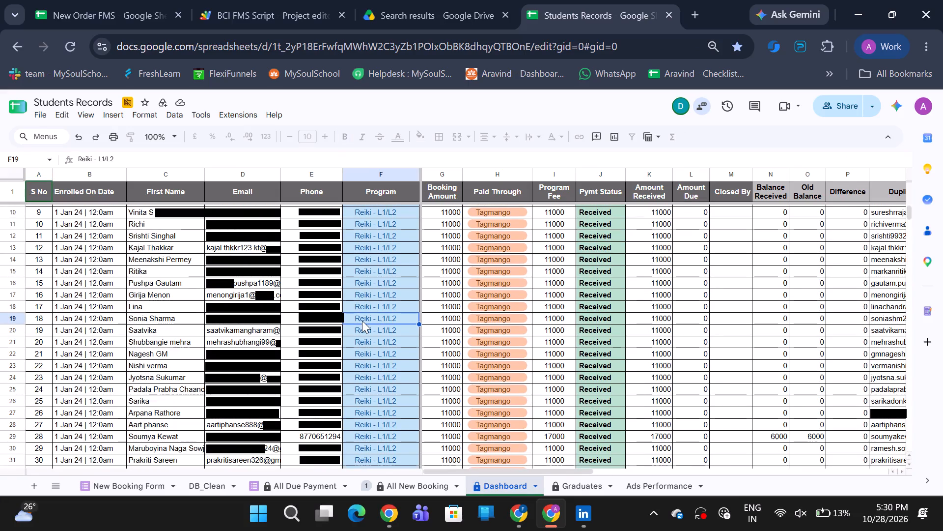
{"action": "key", "text": "ctrl+f"}
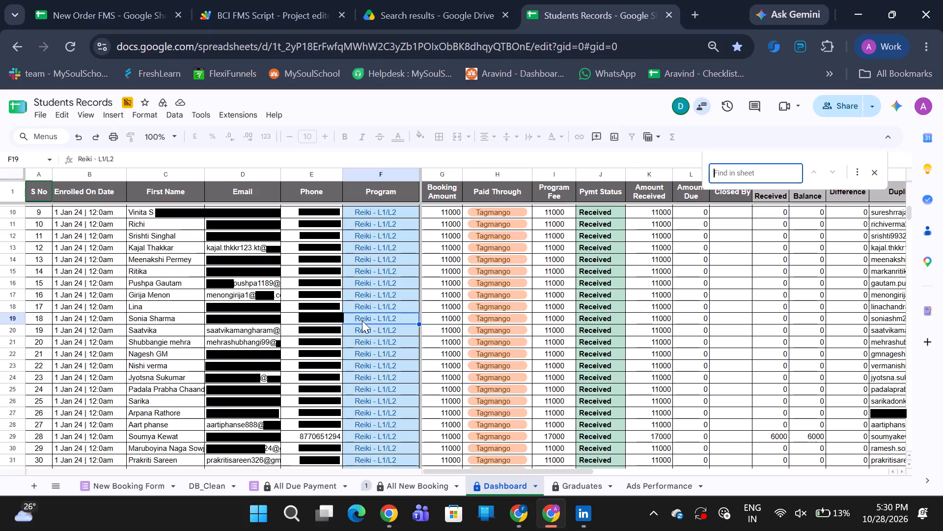
{"action": "type", "text": "dee"}
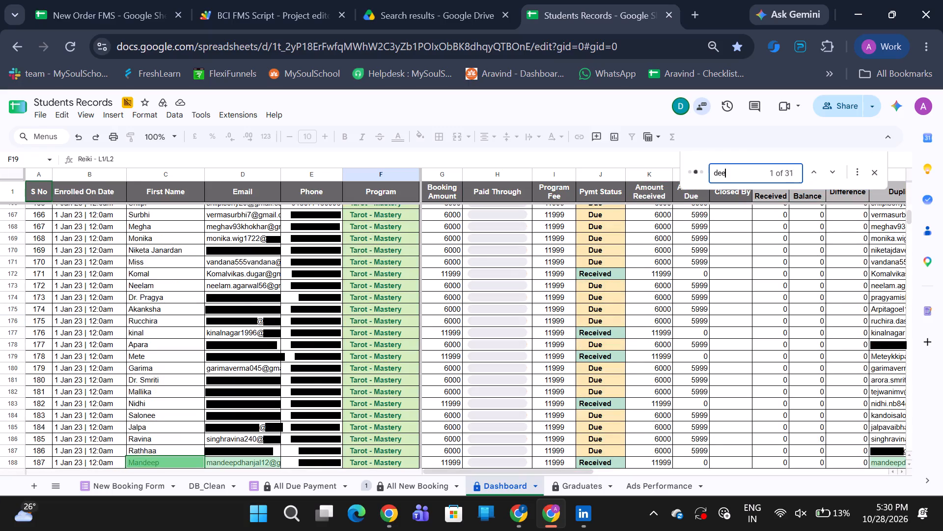
{"action": "type", "text": "pshika"}
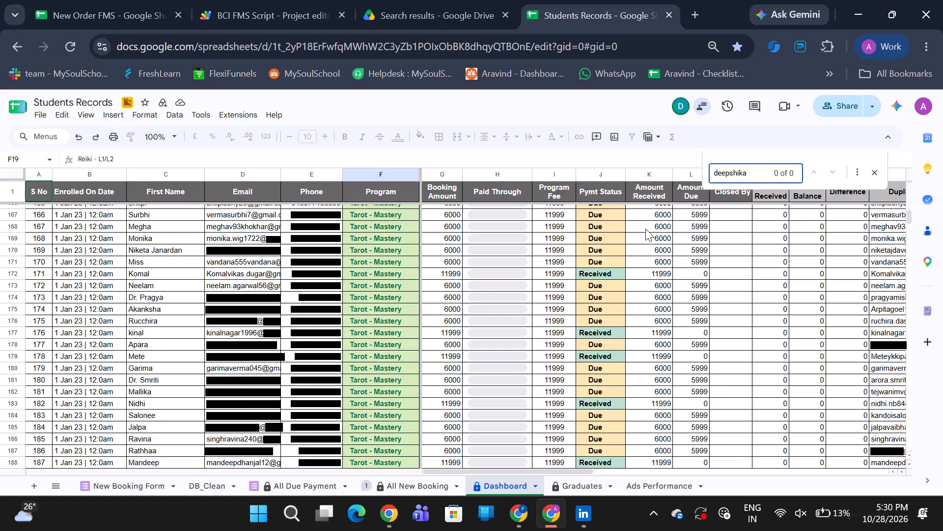
{"action": "left_click", "coordinate": [752, 171]}
{"action": "key", "text": "Return"}
{"action": "scroll", "coordinate": [575, 314], "scroll_direction": "down", "scroll_amount": 7}
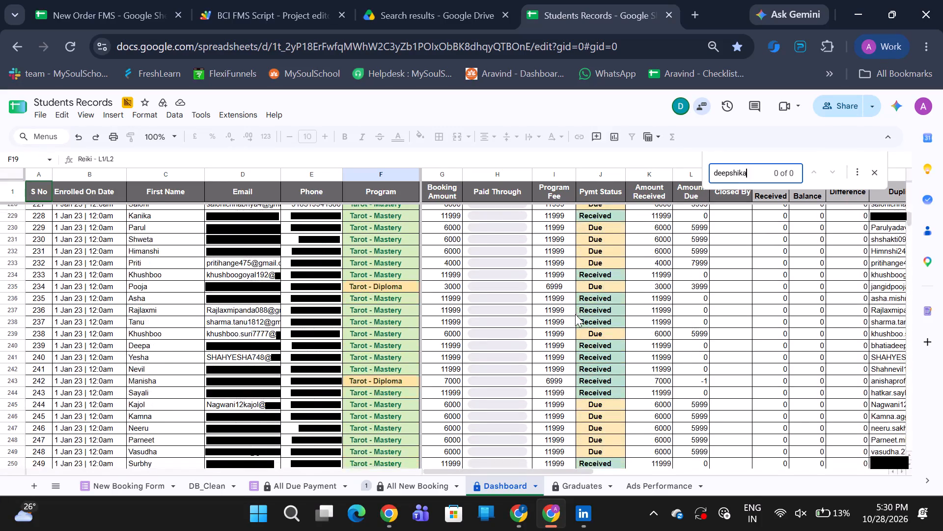
{"action": "scroll", "coordinate": [575, 314], "scroll_direction": "down", "scroll_amount": 1}
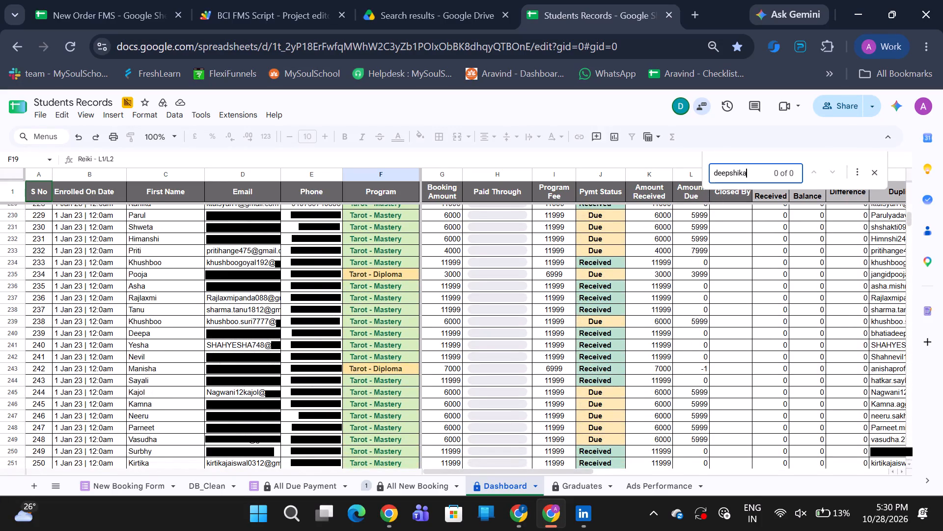
Shorten the Dashboard sheet's search term to "deepsh".
{"action": "key", "text": "BackSpace"}
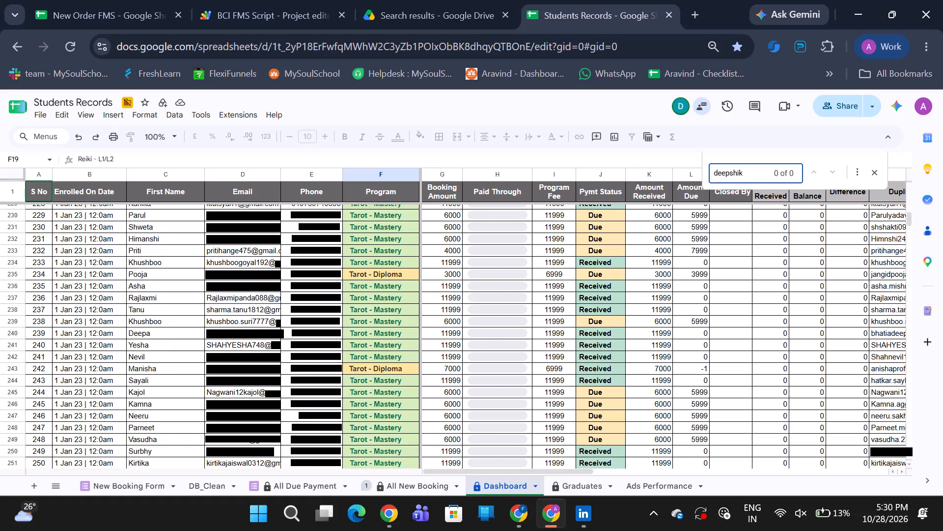
{"action": "key", "text": "BackSpace"}
{"action": "key", "text": "BackSpace"}
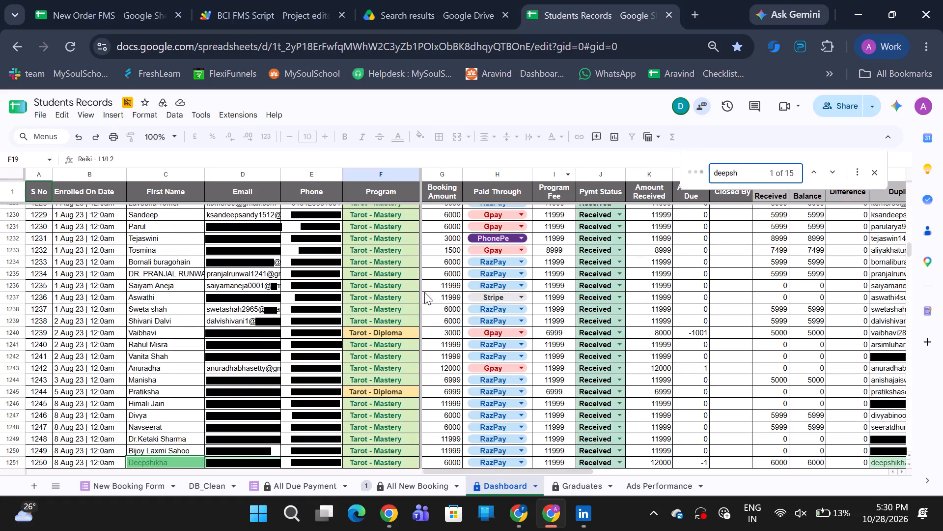
{"action": "scroll", "coordinate": [421, 302], "scroll_direction": "down", "scroll_amount": 2}
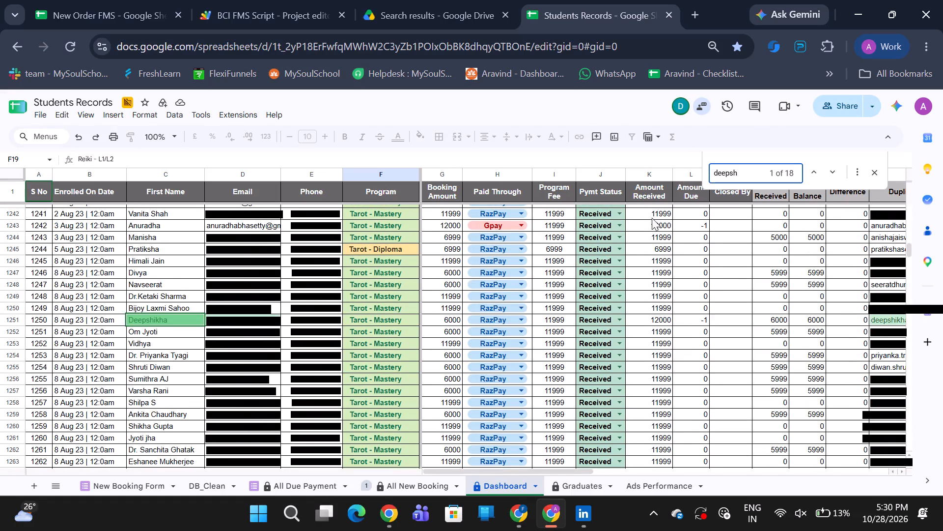
Step through the "deepsh" matches to the Reiki - L1/L2 entry enrolled on 5 Oct 26 in row 7185.
{"action": "key", "text": "Return"}
{"action": "key", "text": "Return"}
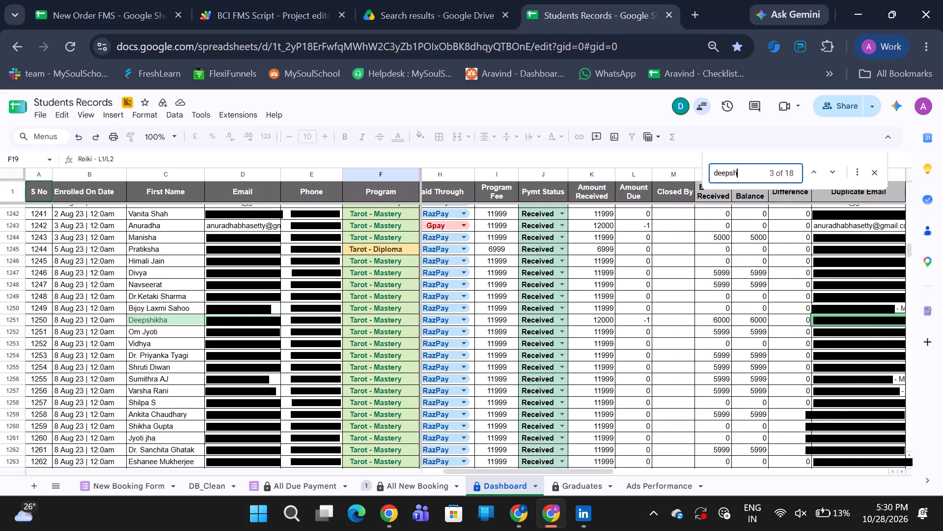
{"action": "key", "text": "Return"}
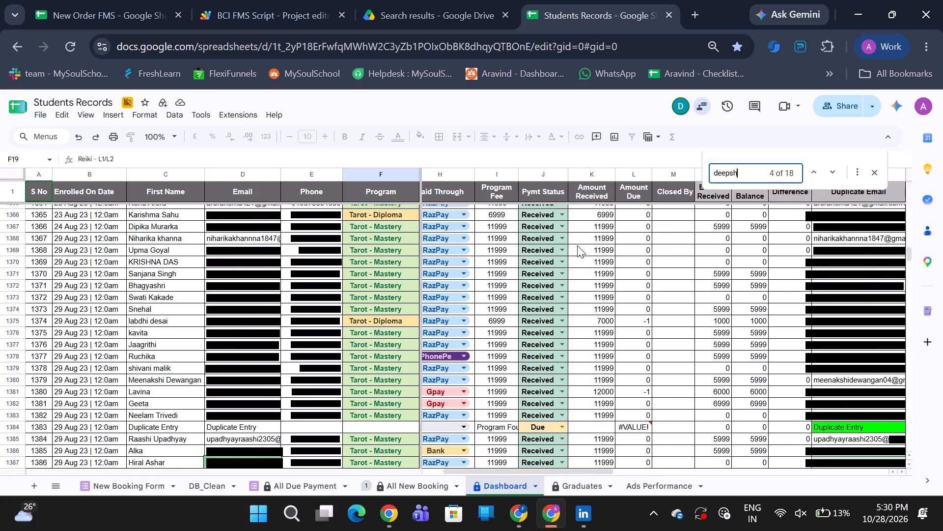
{"action": "scroll", "coordinate": [577, 245], "scroll_direction": "down", "scroll_amount": 1}
{"action": "key", "text": "Return"}
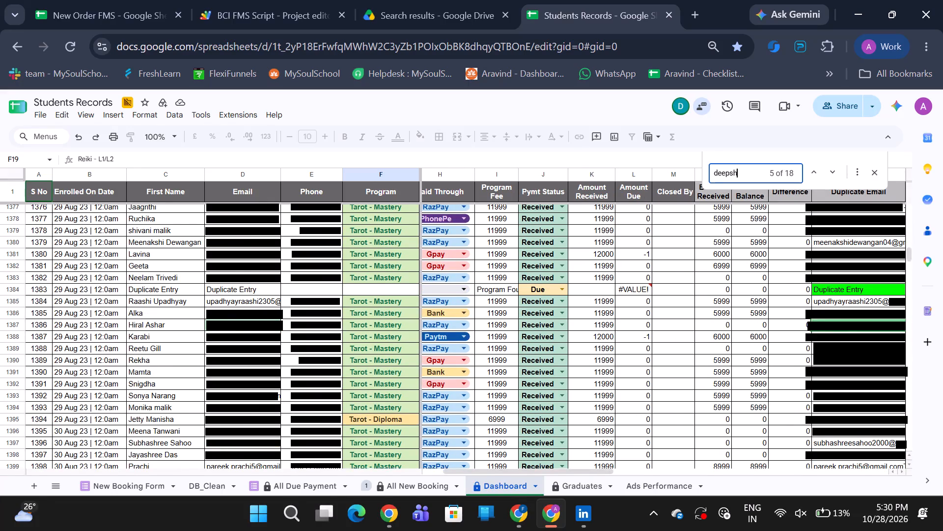
{"action": "key", "text": "Return"}
{"action": "scroll", "coordinate": [577, 245], "scroll_direction": "down", "scroll_amount": 2}
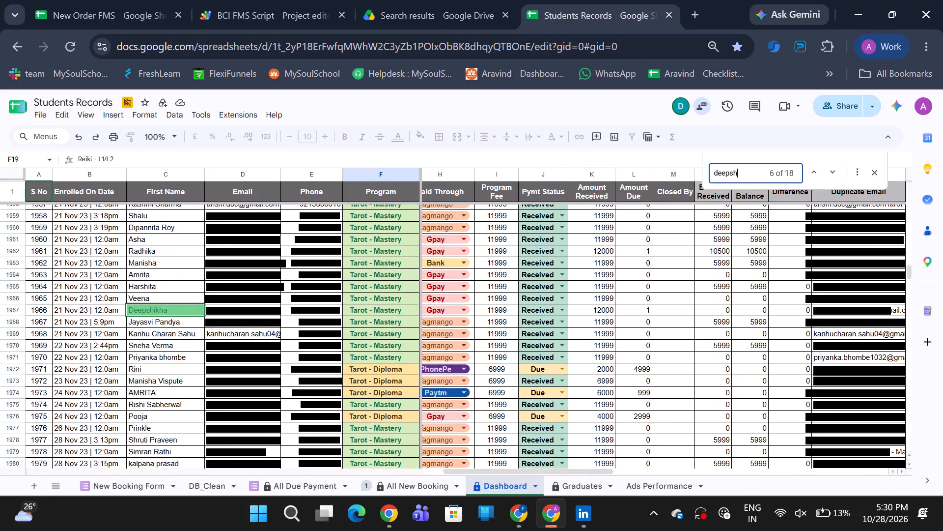
{"action": "key", "text": "Return"}
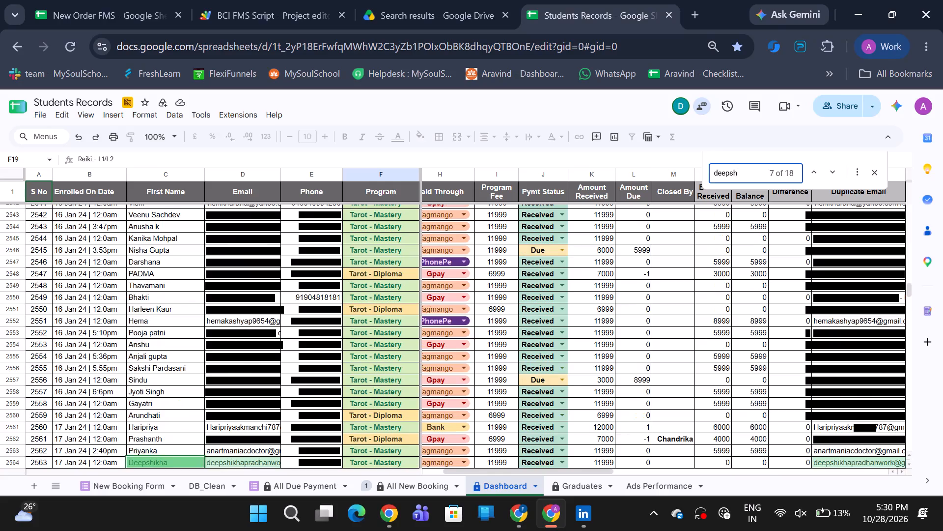
{"action": "key", "text": "Return"}
{"action": "key", "text": "Return"}
{"action": "key", "text": "Return"}
{"action": "key", "text": "Return"}
{"action": "key", "text": "Return"}
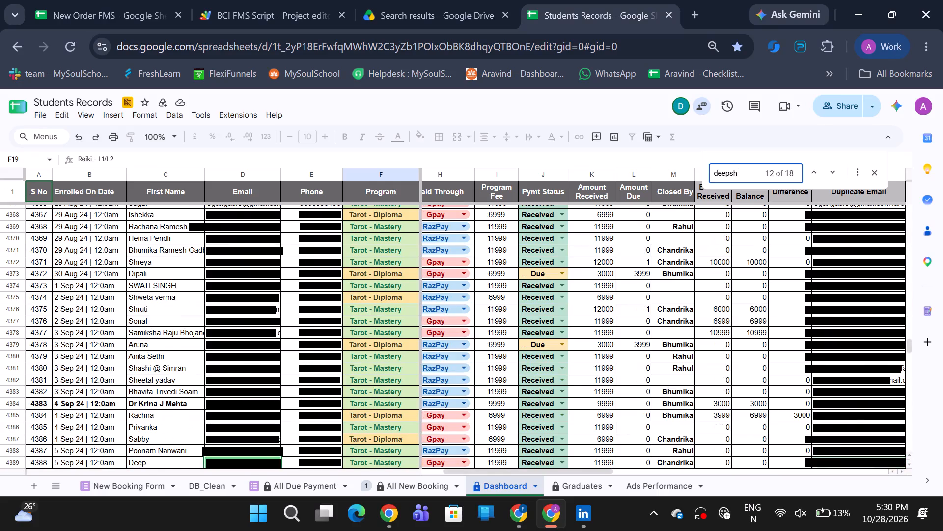
{"action": "key", "text": "Return"}
{"action": "key", "text": "Return"}
{"action": "key", "text": "Return"}
{"action": "key", "text": "Return"}
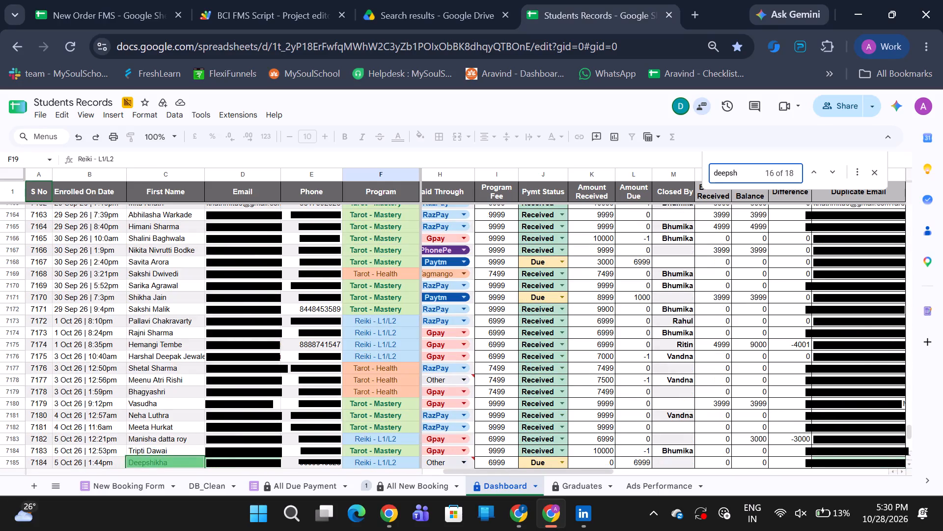
{"action": "scroll", "coordinate": [476, 357], "scroll_direction": "down", "scroll_amount": 1}
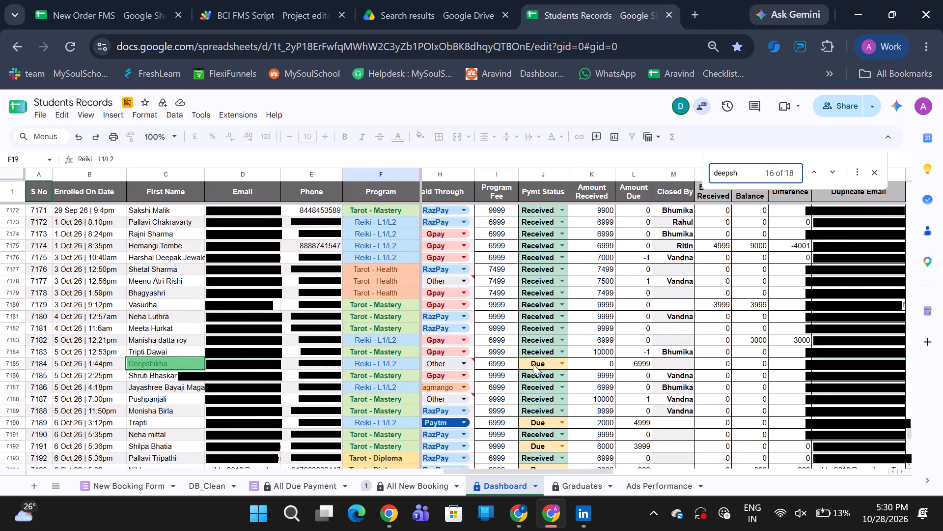
Set the Pymt Status in row 7185 to Received.
{"action": "left_click", "coordinate": [552, 360]}
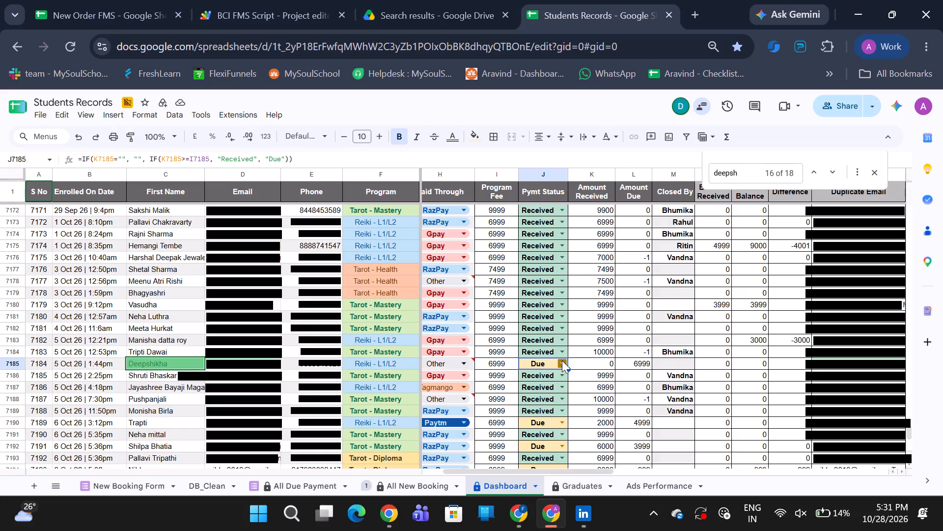
{"action": "left_click", "coordinate": [562, 360]}
{"action": "left_click", "coordinate": [562, 361]}
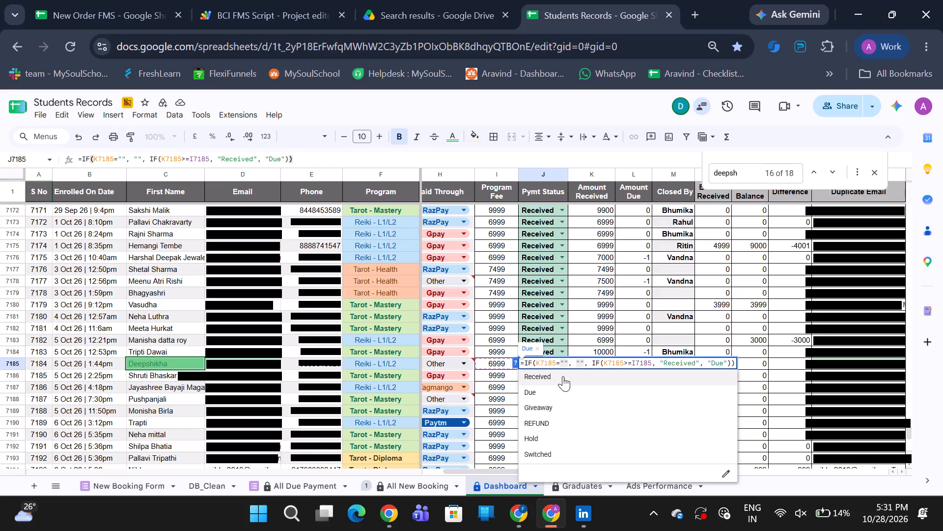
{"action": "left_click", "coordinate": [563, 376]}
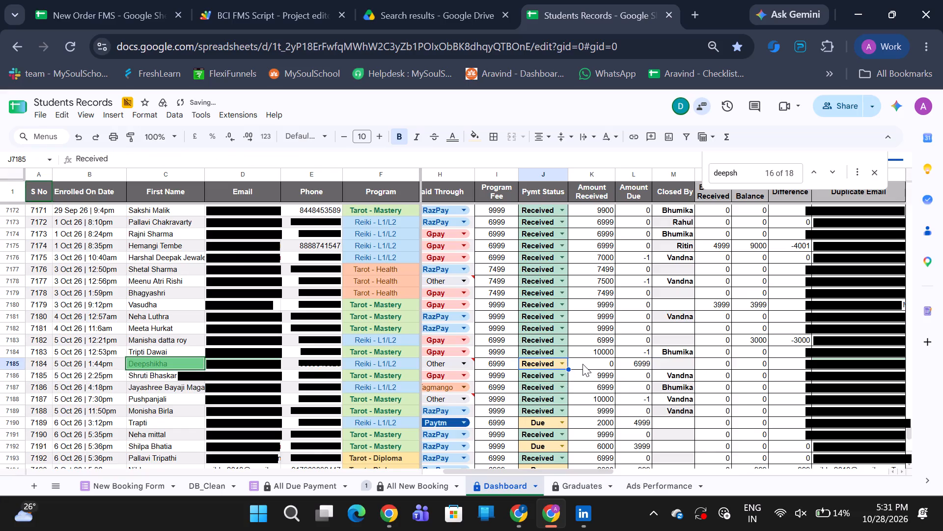
Check the Amount Received formula in row 7185 and replace that row's Amount Due formula with 0.
{"action": "left_click", "coordinate": [582, 364]}
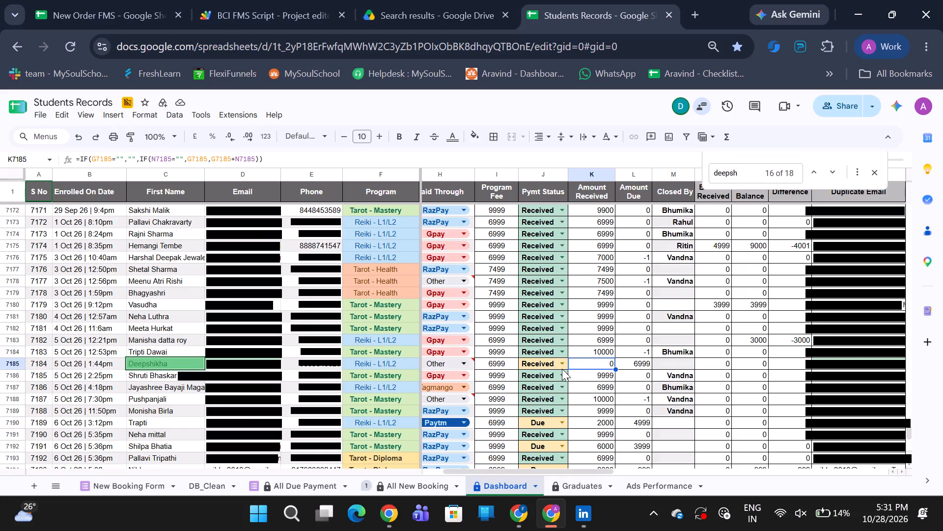
{"action": "left_click", "coordinate": [649, 364]}
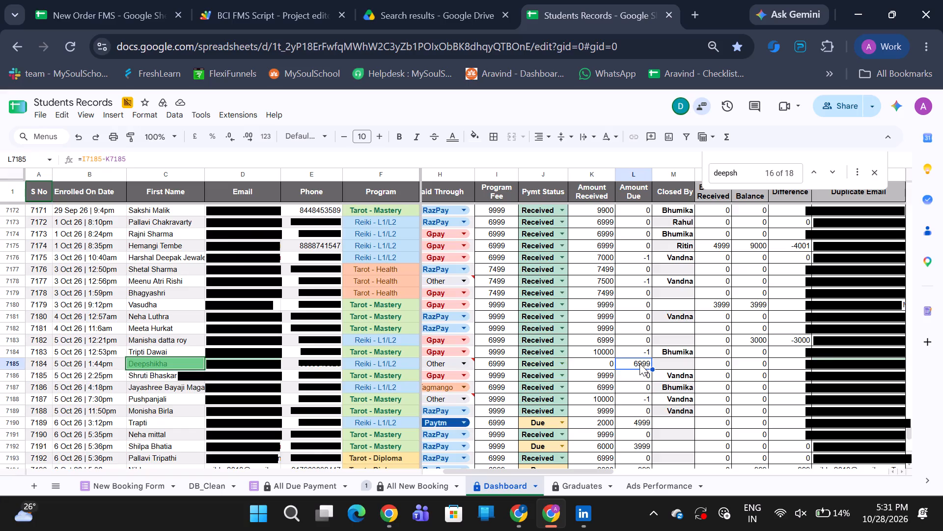
{"action": "scroll", "coordinate": [639, 363], "scroll_direction": "right", "scroll_amount": 1}
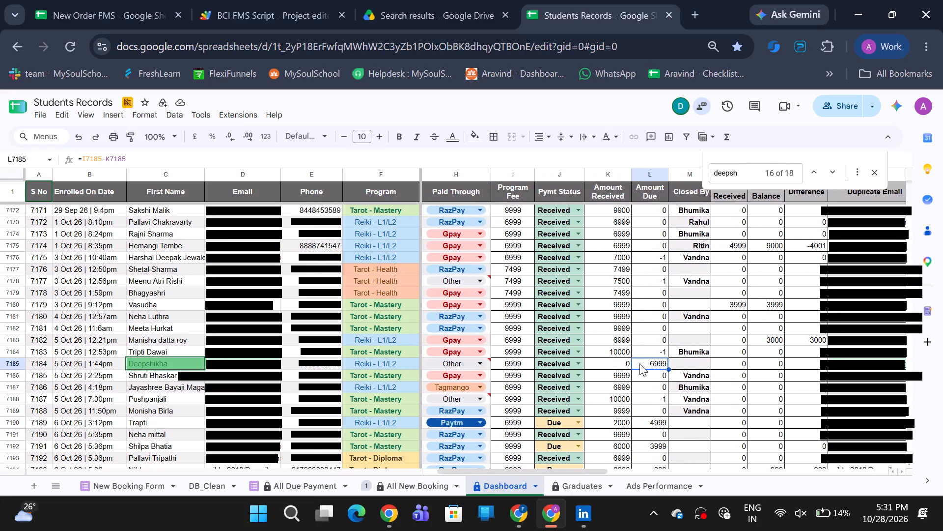
{"action": "scroll", "coordinate": [639, 363], "scroll_direction": "right", "scroll_amount": 1}
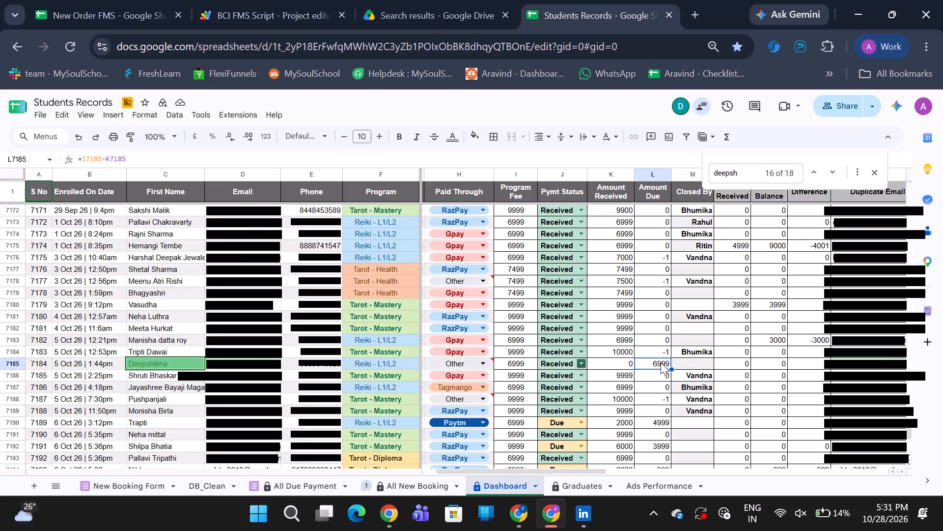
{"action": "key", "text": "BackSpace"}
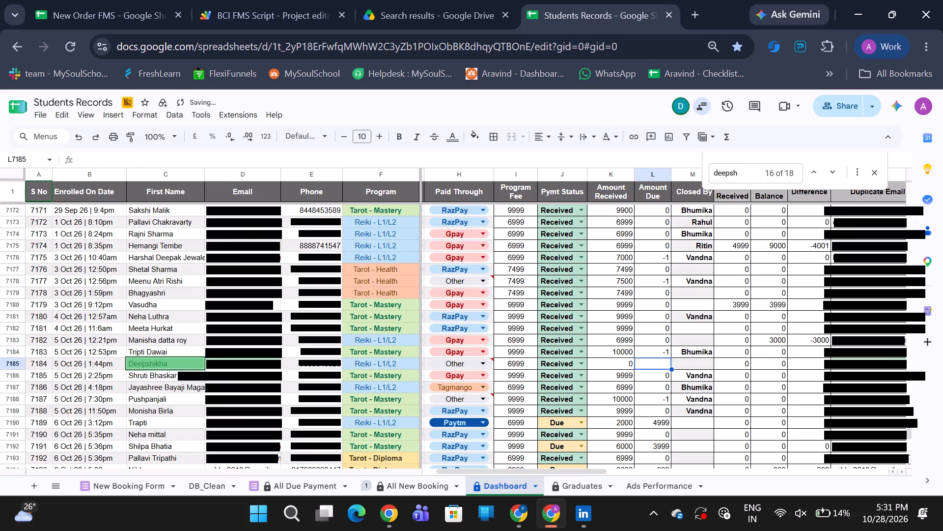
{"action": "key", "text": "0"}
{"action": "left_click", "coordinate": [710, 351]}
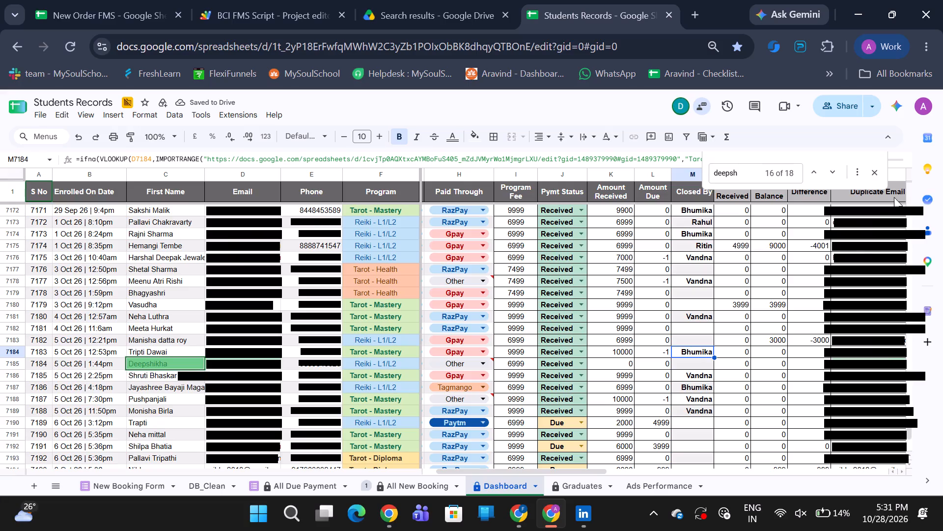
Close the sheet search and capture a screenshot of the Students Records spreadsheet area with the updated row.
{"action": "left_click", "coordinate": [876, 171]}
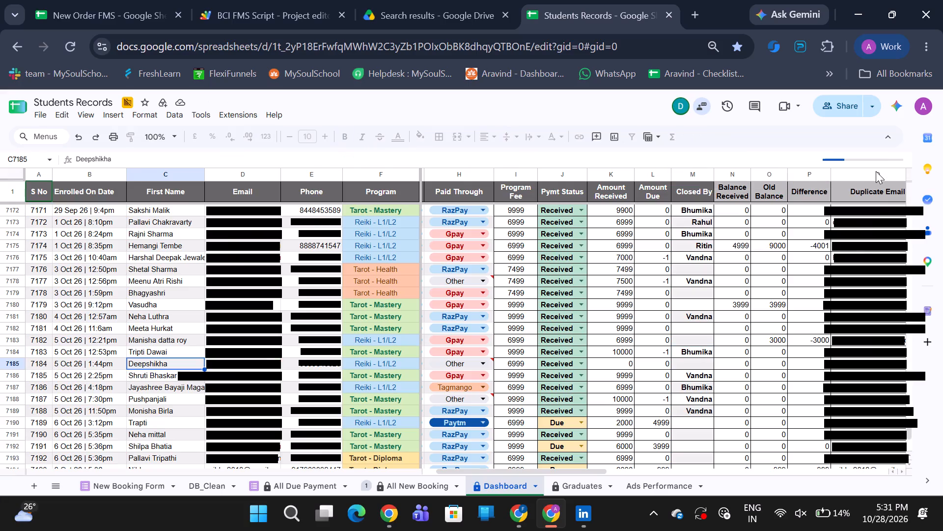
{"action": "key", "text": "shift+super+s"}
{"action": "left_click_drag", "start_coordinate": [2, 86], "coordinate": [660, 303]}
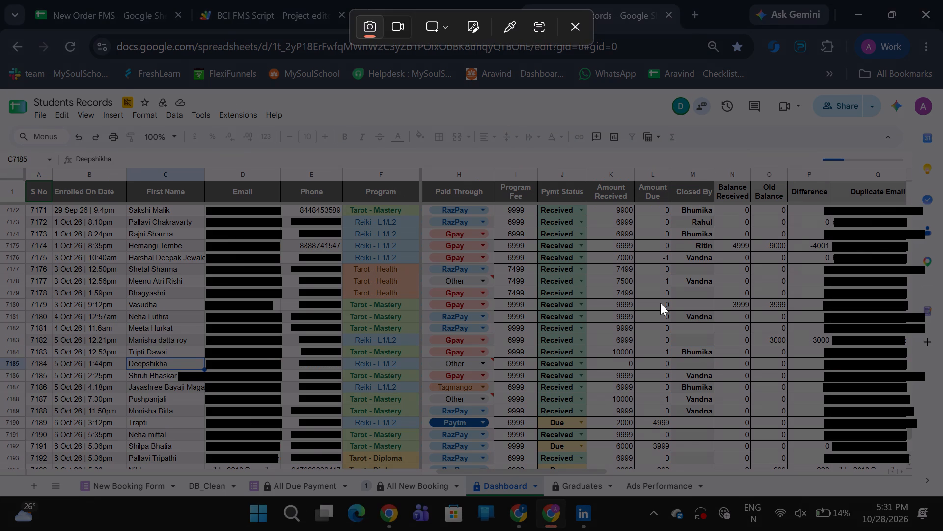
{"action": "left_click_drag", "start_coordinate": [660, 303], "coordinate": [942, 492]}
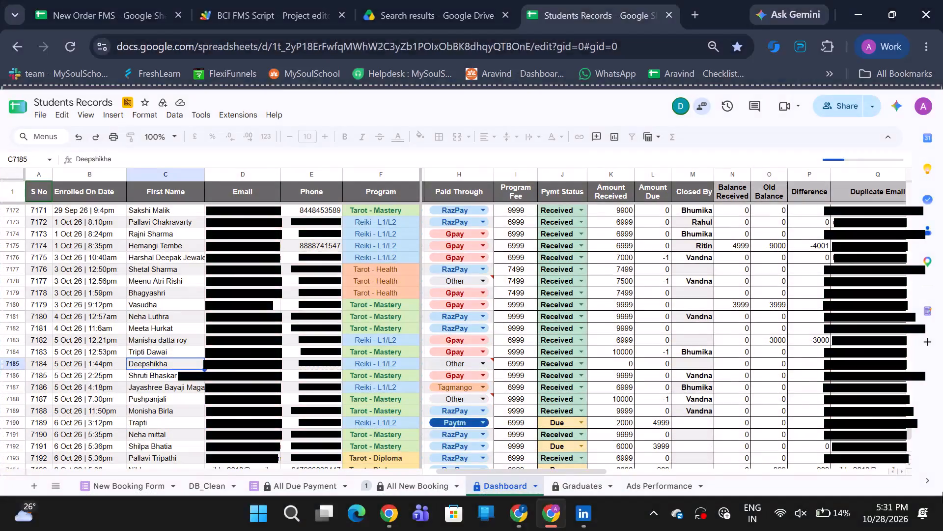
Switch to the other Chrome window with the MySoulSchool Ops Tickets Raised page.
{"action": "left_click", "coordinate": [522, 516]}
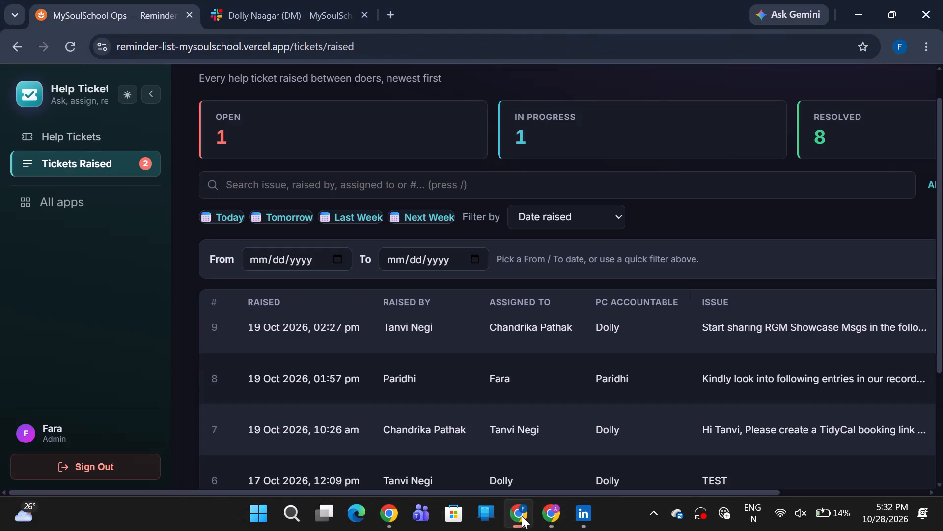
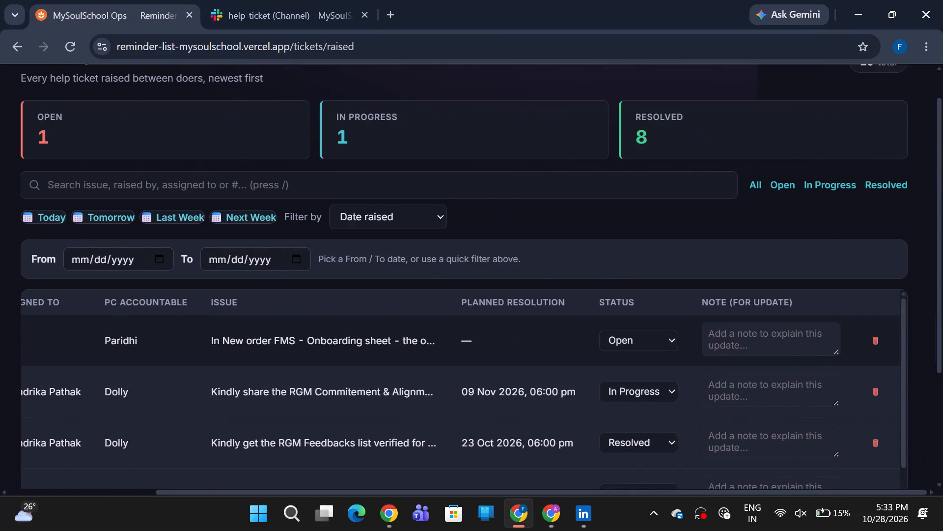
Look through the raised tickets and switch from the Help Tickets app to the Reminder app's Dashboard.
{"action": "scroll", "coordinate": [714, 205], "scroll_direction": "down", "scroll_amount": 2}
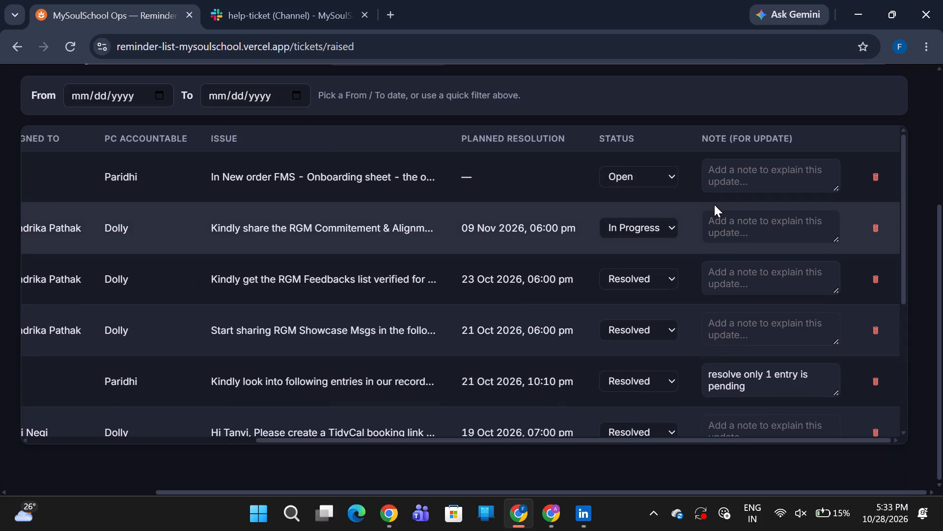
{"action": "scroll", "coordinate": [740, 319], "scroll_direction": "down", "scroll_amount": 5}
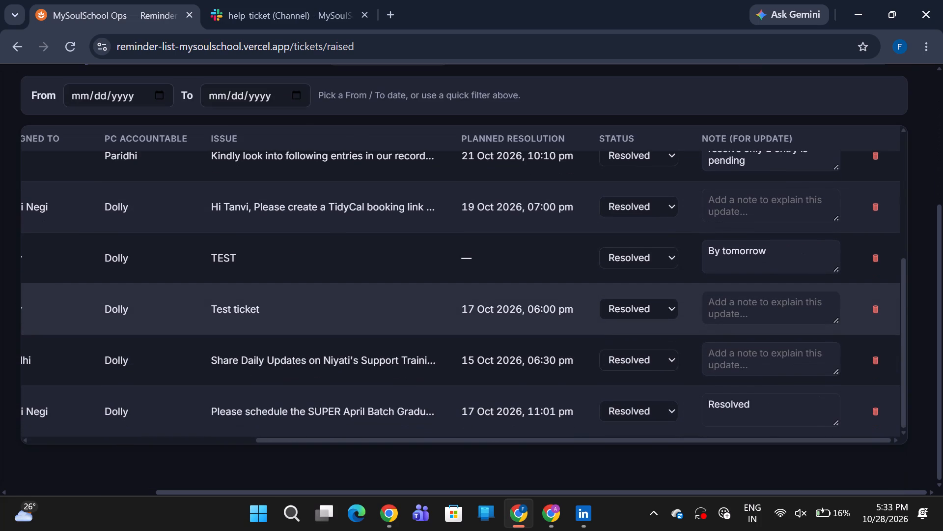
{"action": "scroll", "coordinate": [740, 319], "scroll_direction": "right", "scroll_amount": 3}
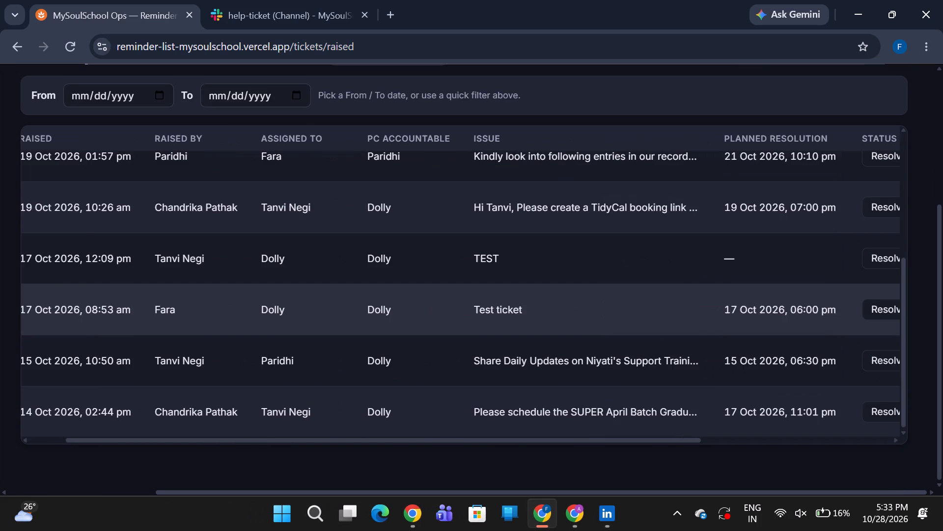
{"action": "scroll", "coordinate": [740, 319], "scroll_direction": "right", "scroll_amount": 5}
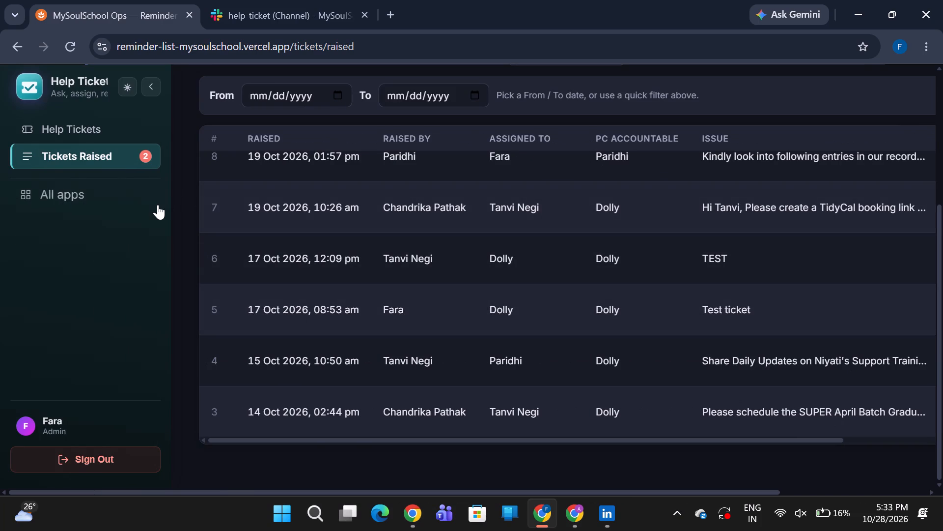
{"action": "left_click", "coordinate": [156, 205]}
{"action": "left_click", "coordinate": [289, 190]}
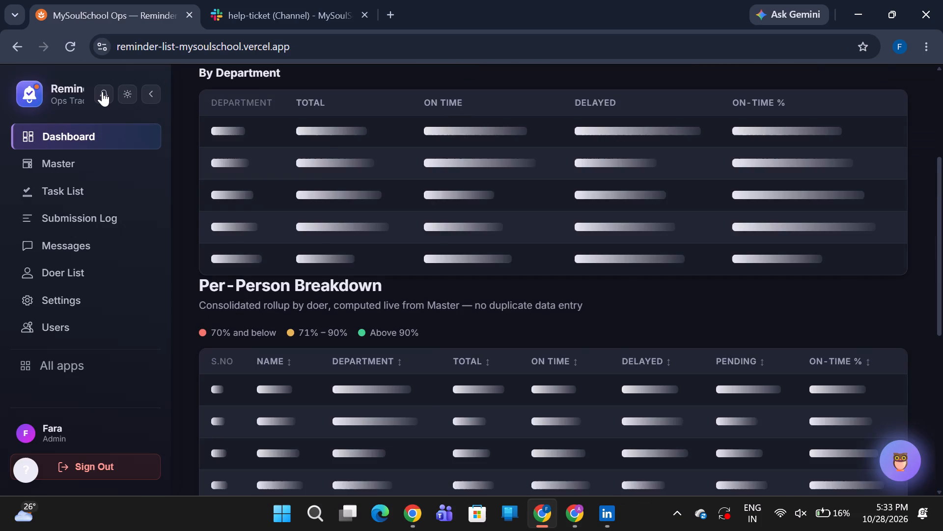
Open the full Notifications page of tasks the team has marked done.
{"action": "left_click", "coordinate": [102, 91]}
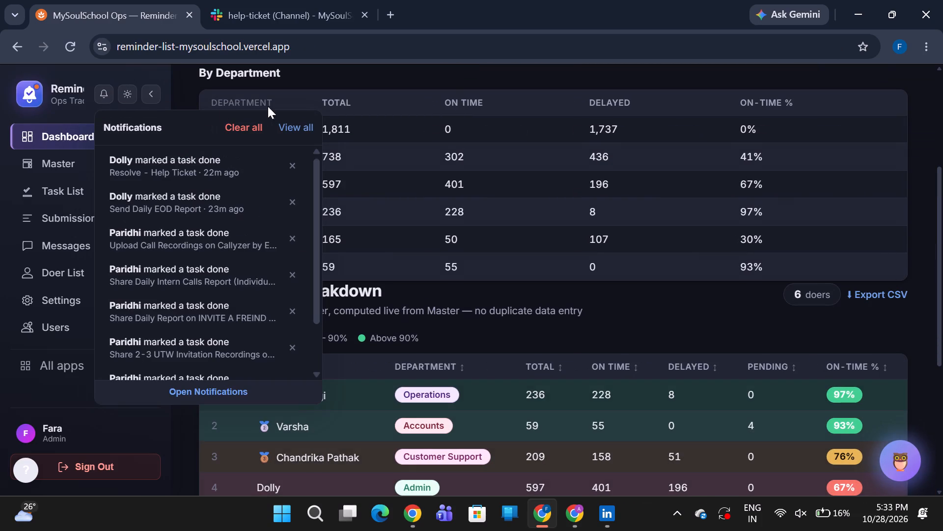
{"action": "left_click", "coordinate": [296, 121]}
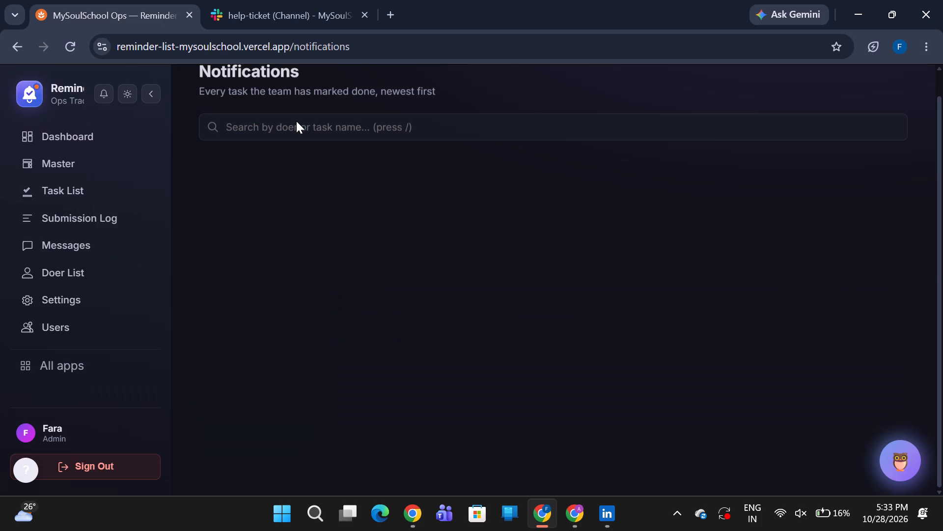
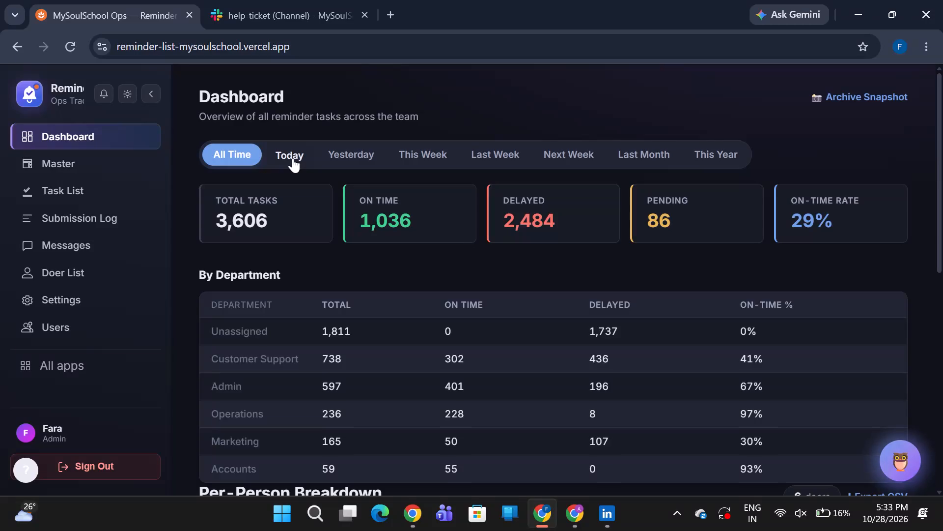
Review the Dashboard's department and per-person task breakdowns for Today, Yesterday and All Time.
{"action": "scroll", "coordinate": [293, 158], "scroll_direction": "down", "scroll_amount": 2}
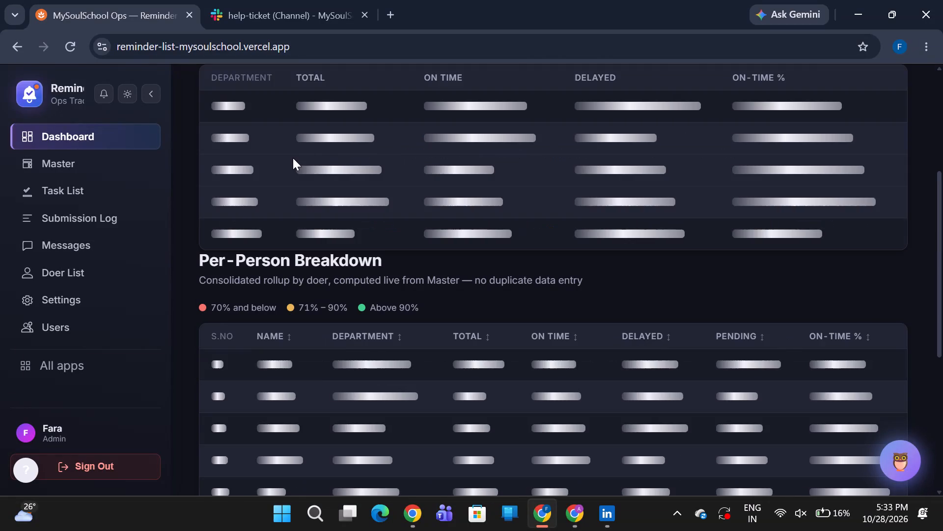
{"action": "scroll", "coordinate": [399, 283], "scroll_direction": "right", "scroll_amount": 1}
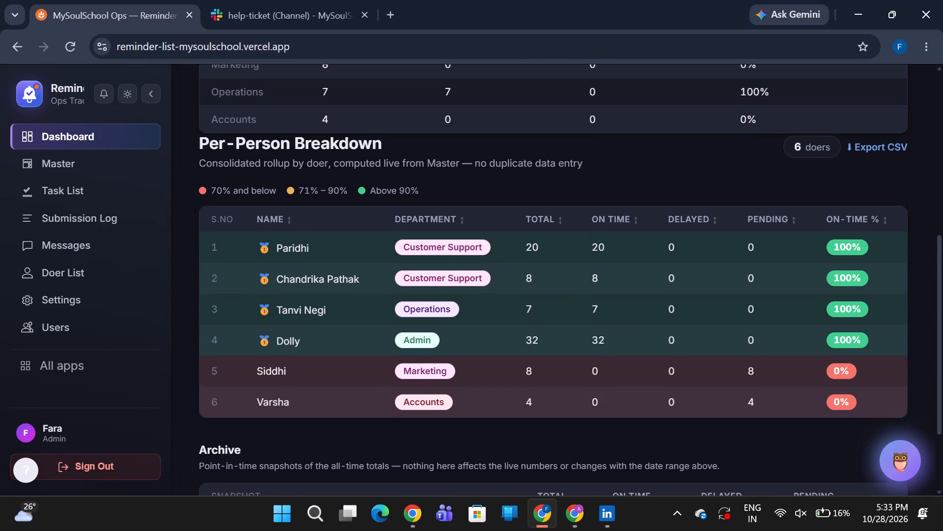
{"action": "scroll", "coordinate": [399, 283], "scroll_direction": "right", "scroll_amount": 1}
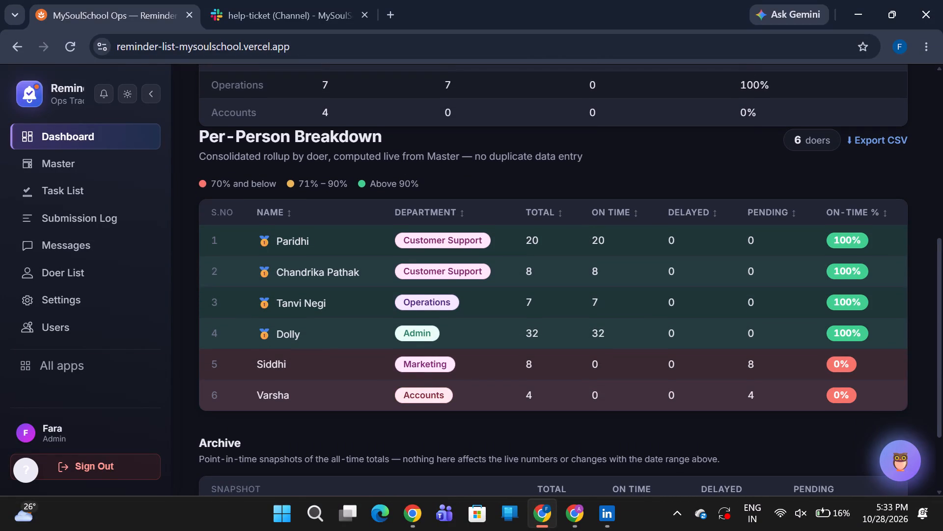
{"action": "scroll", "coordinate": [399, 283], "scroll_direction": "right", "scroll_amount": 1}
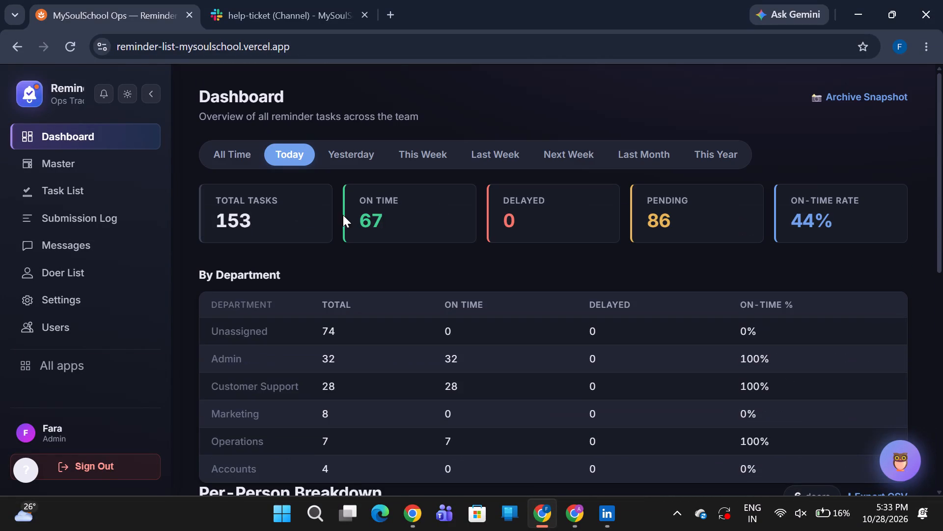
{"action": "left_click", "coordinate": [350, 153]}
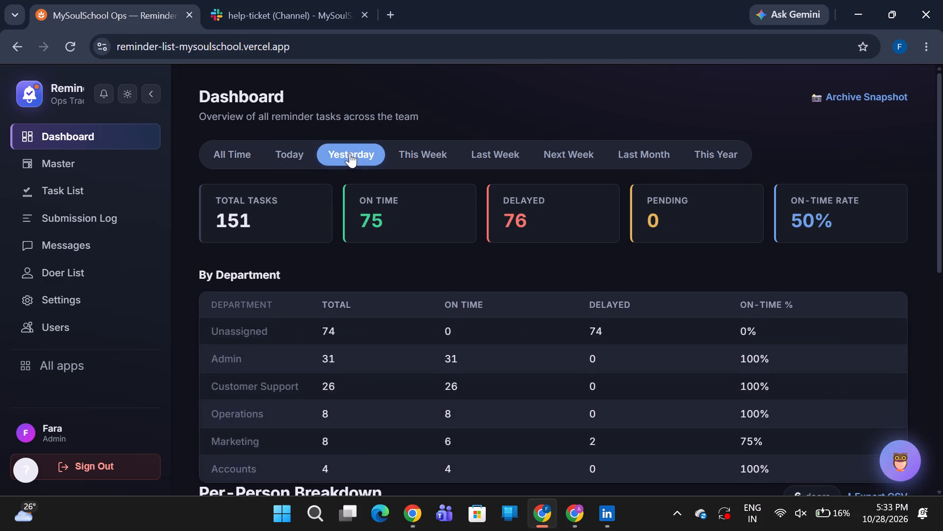
{"action": "scroll", "coordinate": [423, 219], "scroll_direction": "down", "scroll_amount": 3}
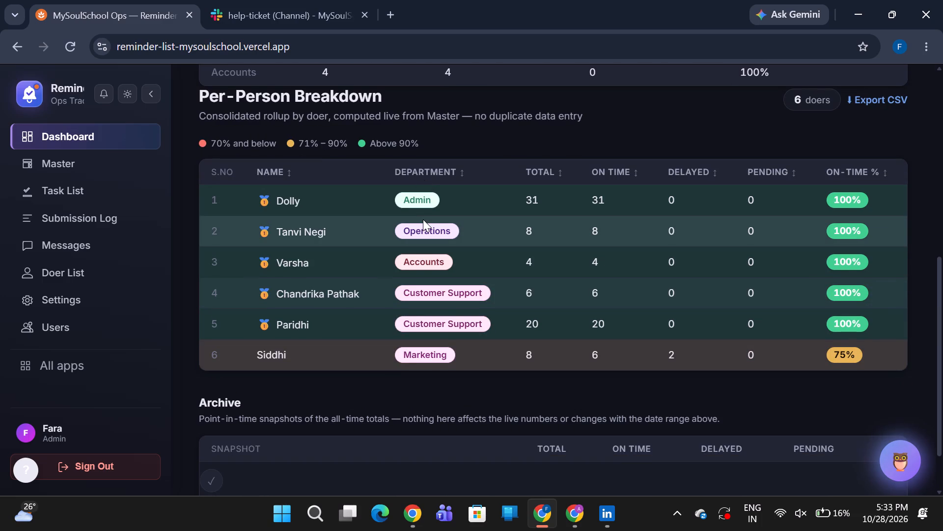
{"action": "scroll", "coordinate": [423, 219], "scroll_direction": "up", "scroll_amount": 6}
{"action": "left_click", "coordinate": [280, 160]}
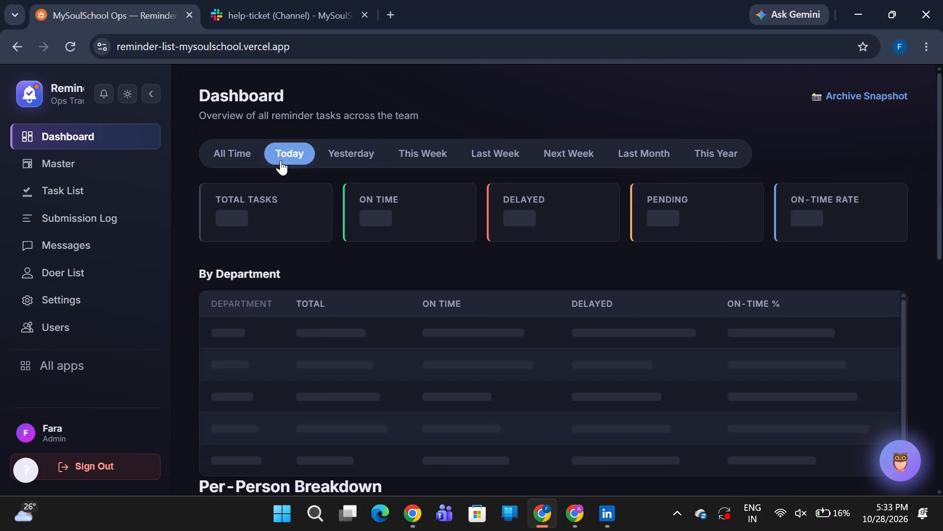
{"action": "left_click", "coordinate": [221, 152]}
{"action": "scroll", "coordinate": [527, 259], "scroll_direction": "down", "scroll_amount": 9}
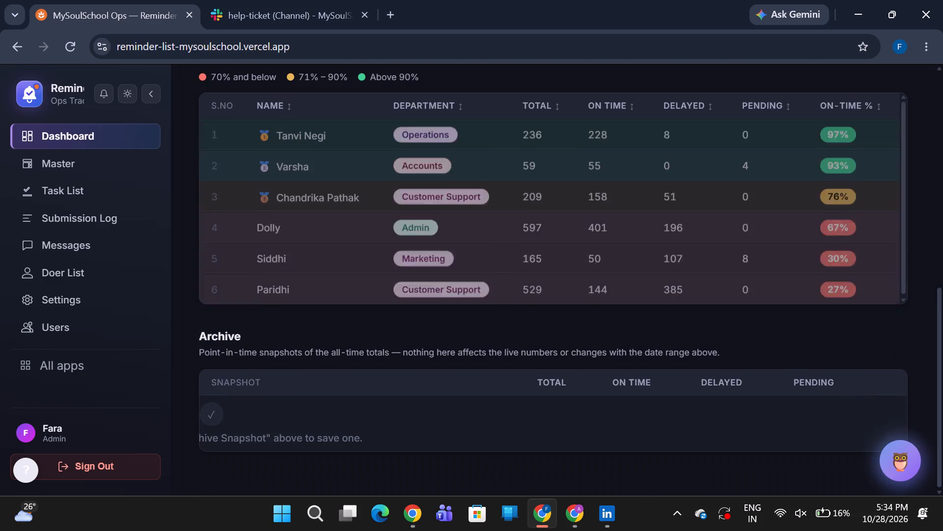
{"action": "scroll", "coordinate": [527, 259], "scroll_direction": "up", "scroll_amount": 6}
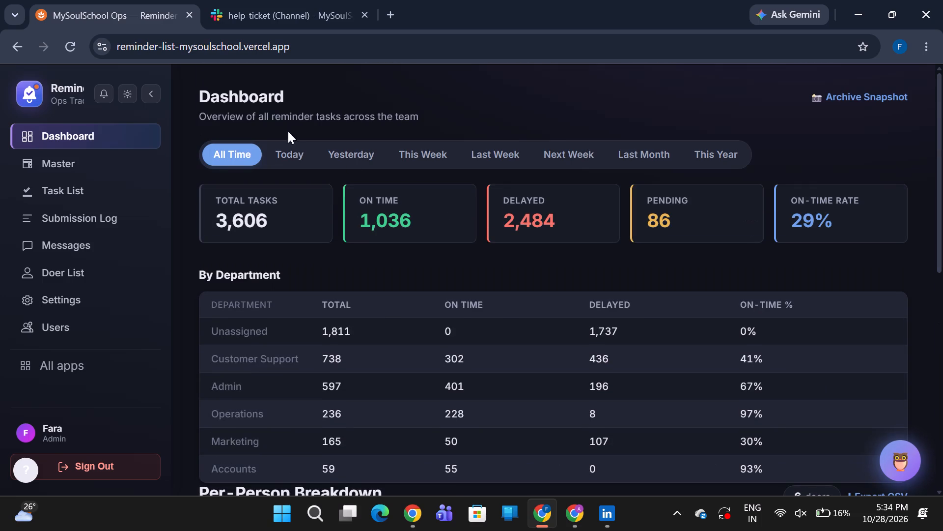
Open the Master page and look through the reminder occurrences, checking their due dates, actual times and statuses.
{"action": "left_click", "coordinate": [135, 164]}
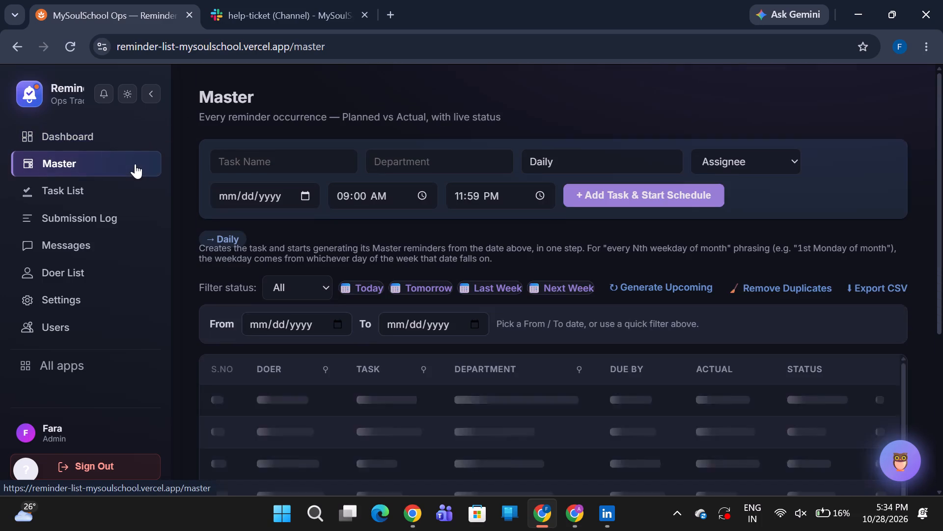
{"action": "scroll", "coordinate": [394, 280], "scroll_direction": "down", "scroll_amount": 2}
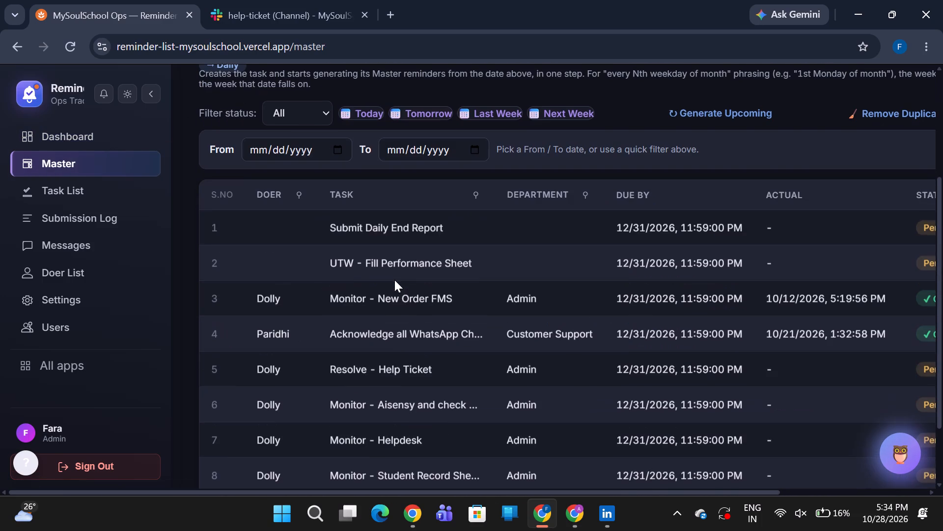
{"action": "scroll", "coordinate": [394, 280], "scroll_direction": "down", "scroll_amount": 16}
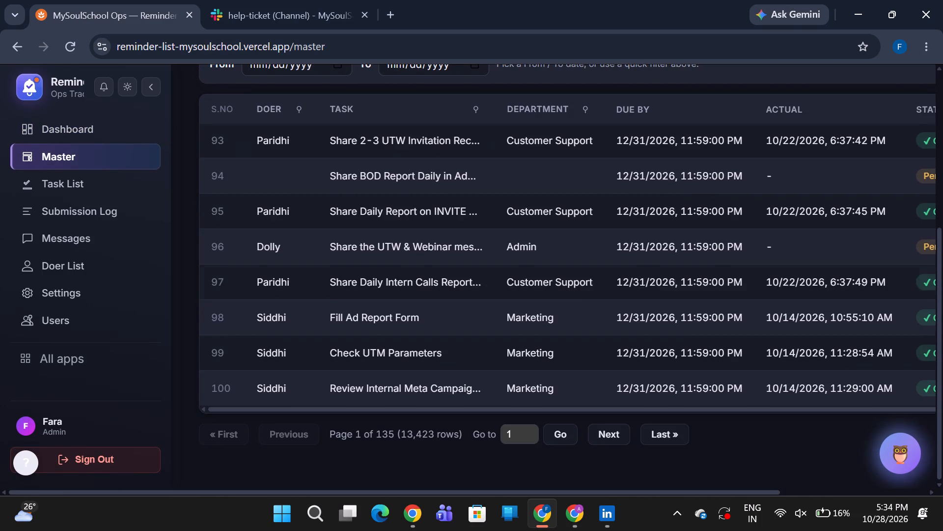
{"action": "scroll", "coordinate": [457, 209], "scroll_direction": "up", "scroll_amount": 14}
{"action": "scroll", "coordinate": [457, 209], "scroll_direction": "up", "scroll_amount": 7}
{"action": "scroll", "coordinate": [457, 209], "scroll_direction": "left", "scroll_amount": 3}
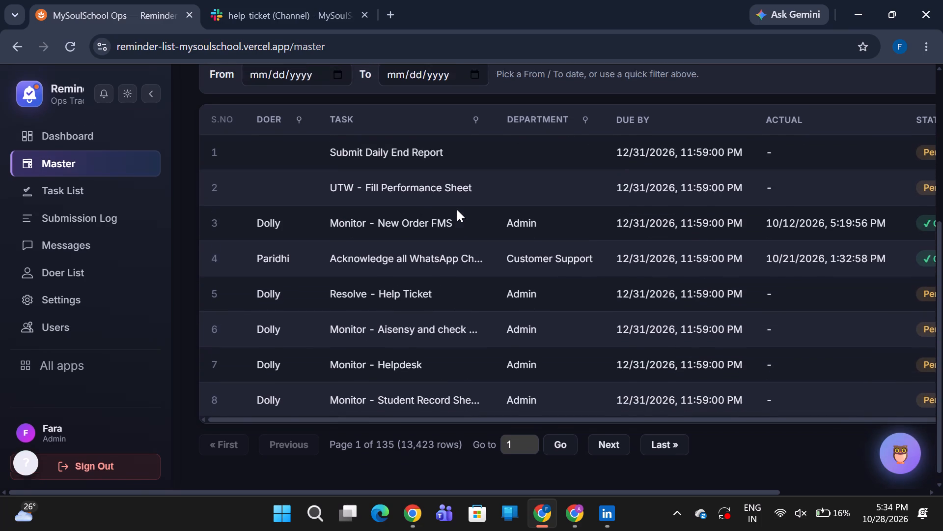
{"action": "scroll", "coordinate": [457, 209], "scroll_direction": "left", "scroll_amount": 10}
{"action": "scroll", "coordinate": [457, 209], "scroll_direction": "up", "scroll_amount": 1}
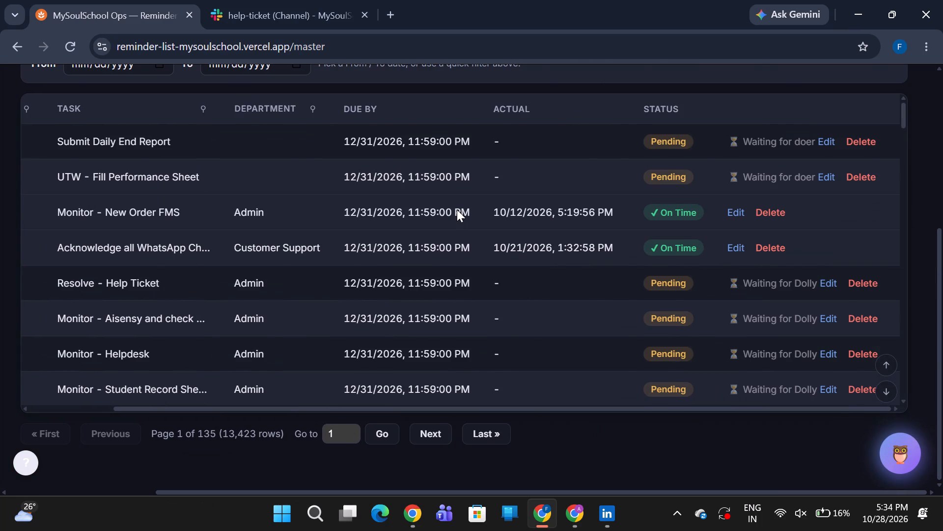
{"action": "scroll", "coordinate": [457, 209], "scroll_direction": "up", "scroll_amount": 1}
{"action": "scroll", "coordinate": [457, 209], "scroll_direction": "down", "scroll_amount": 13}
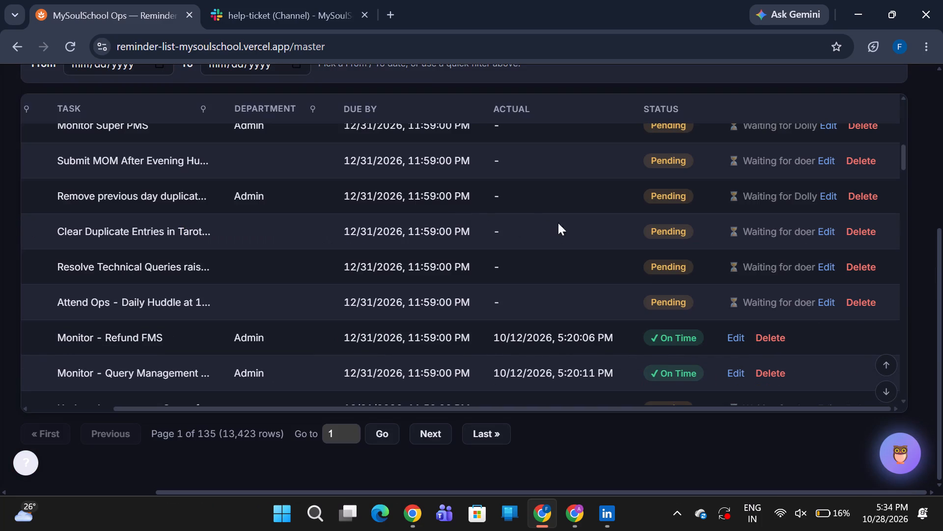
{"action": "left_click", "coordinate": [674, 233]}
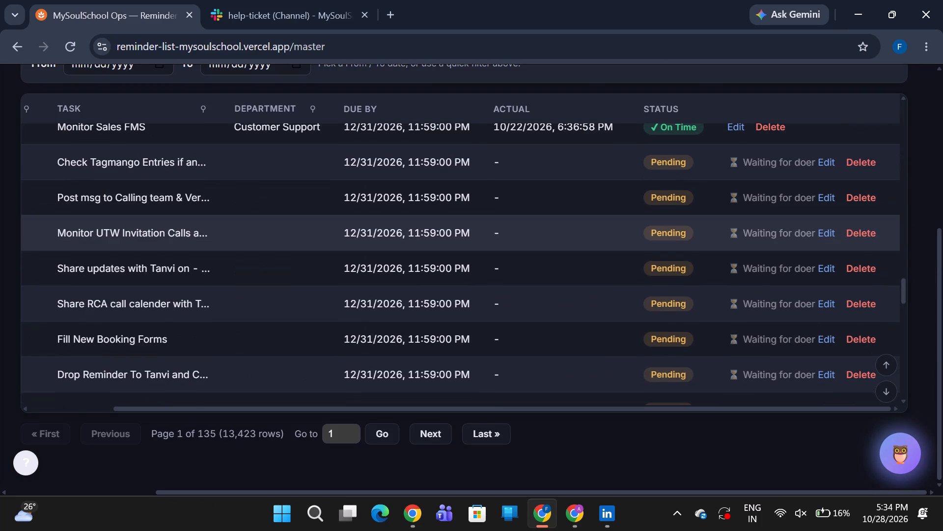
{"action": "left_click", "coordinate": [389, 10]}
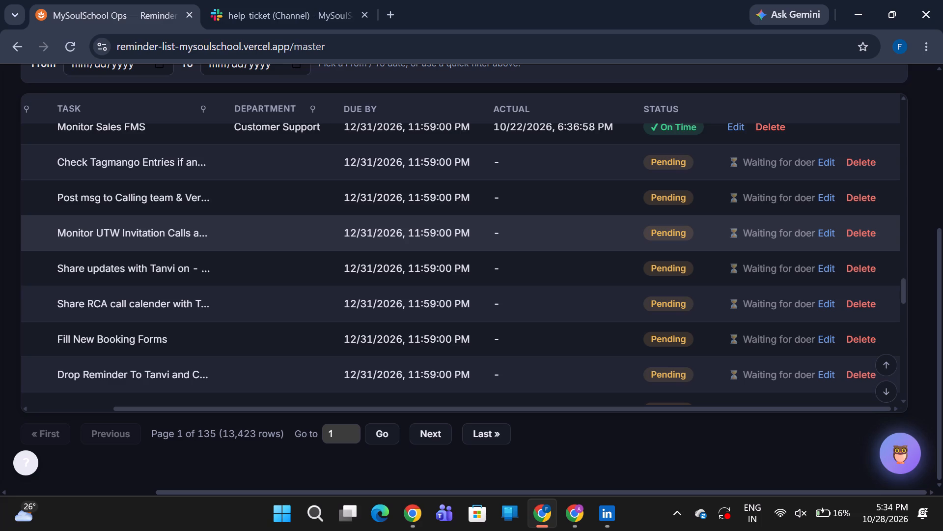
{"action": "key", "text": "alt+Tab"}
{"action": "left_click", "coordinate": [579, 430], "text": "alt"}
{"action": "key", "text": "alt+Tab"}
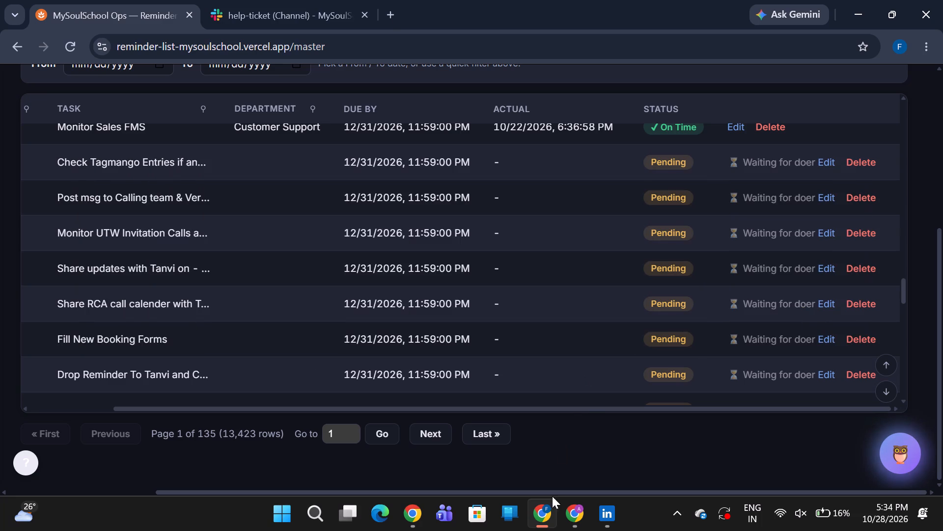
Open MySoul Orders in a new browser tab and examine the Shopify desk's Confirm Queue.
{"action": "left_click", "coordinate": [388, 16]}
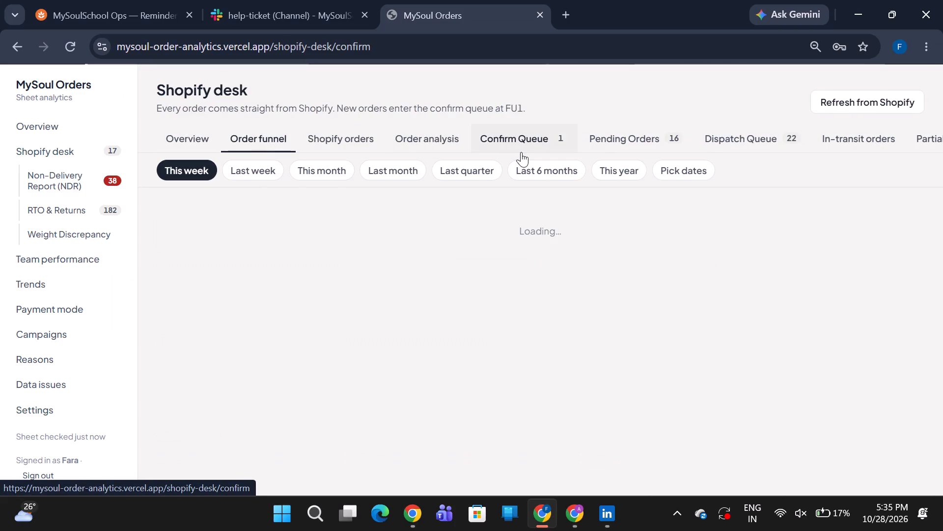
{"action": "scroll", "coordinate": [494, 329], "scroll_direction": "down", "scroll_amount": 1}
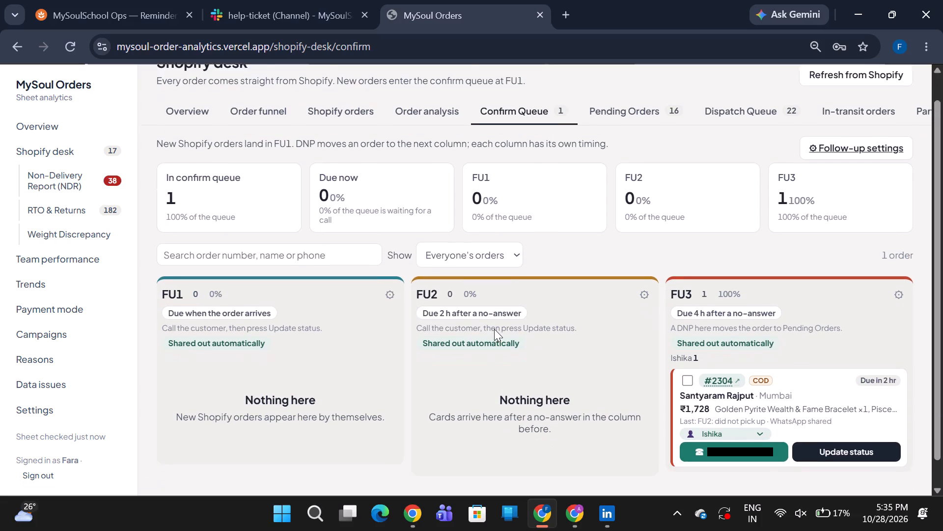
{"action": "scroll", "coordinate": [494, 329], "scroll_direction": "down", "scroll_amount": 2}
{"action": "left_click", "coordinate": [649, 73]}
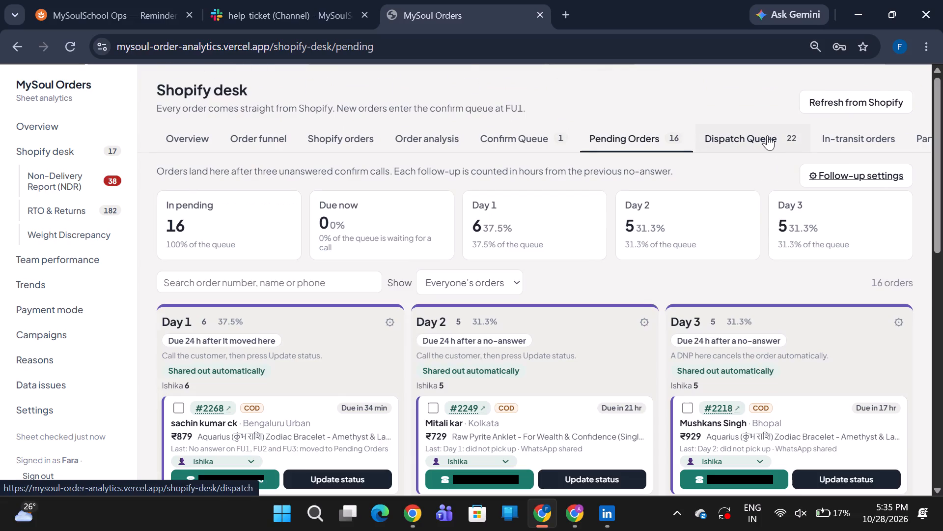
{"action": "scroll", "coordinate": [490, 333], "scroll_direction": "down", "scroll_amount": 2}
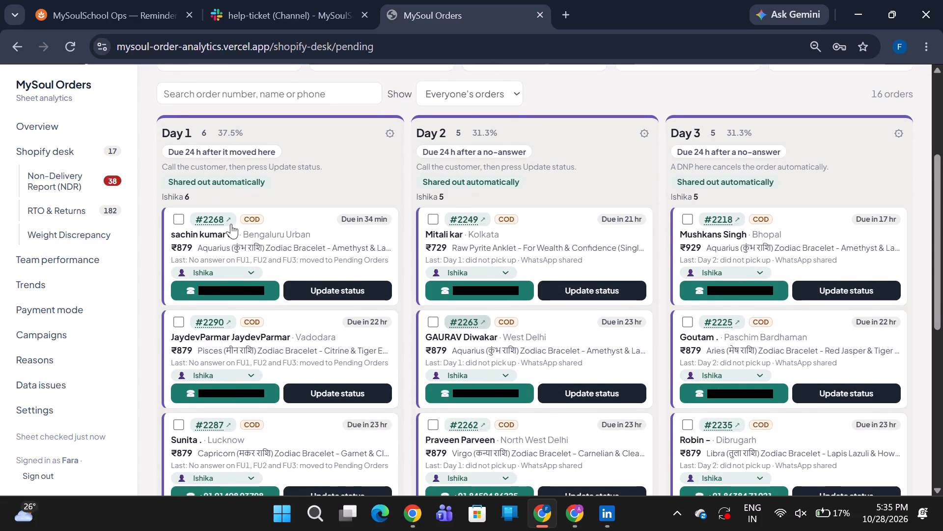
{"action": "left_click", "coordinate": [215, 219]}
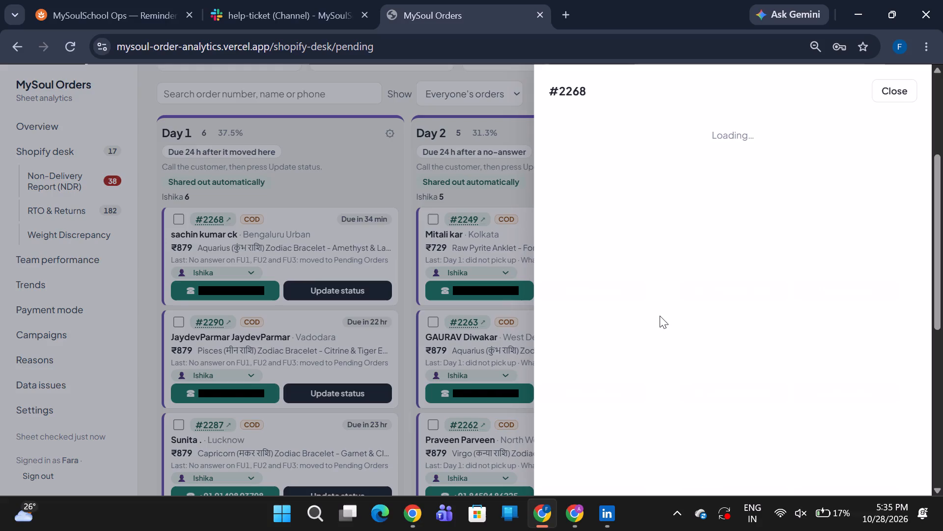
{"action": "scroll", "coordinate": [660, 316], "scroll_direction": "down", "scroll_amount": 6}
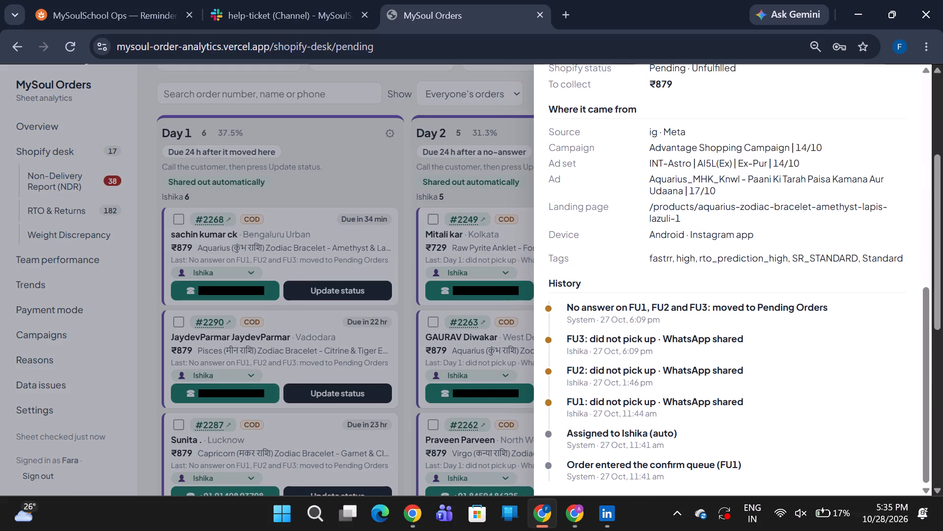
{"action": "left_click_drag", "start_coordinate": [577, 305], "coordinate": [768, 460]}
{"action": "left_click", "coordinate": [768, 460]}
{"action": "scroll", "coordinate": [768, 460], "scroll_direction": "up", "scroll_amount": 3}
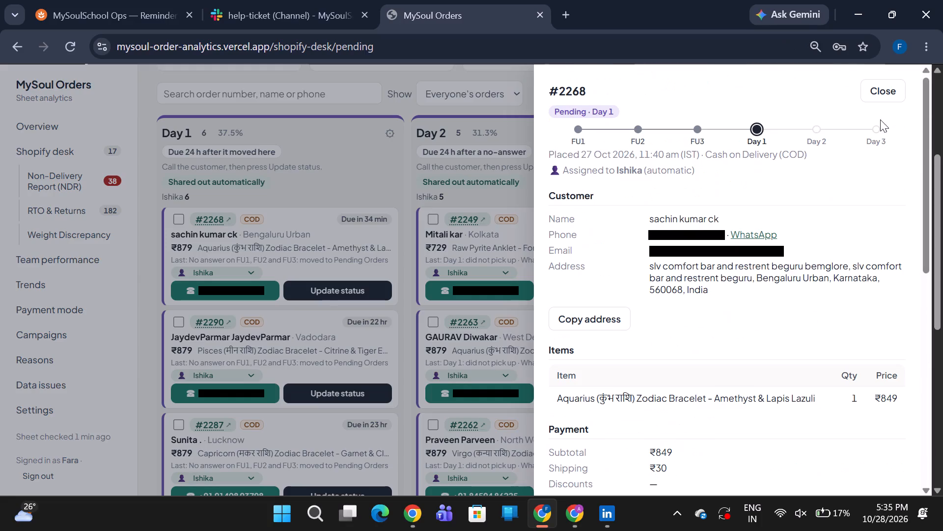
{"action": "left_click", "coordinate": [893, 91]}
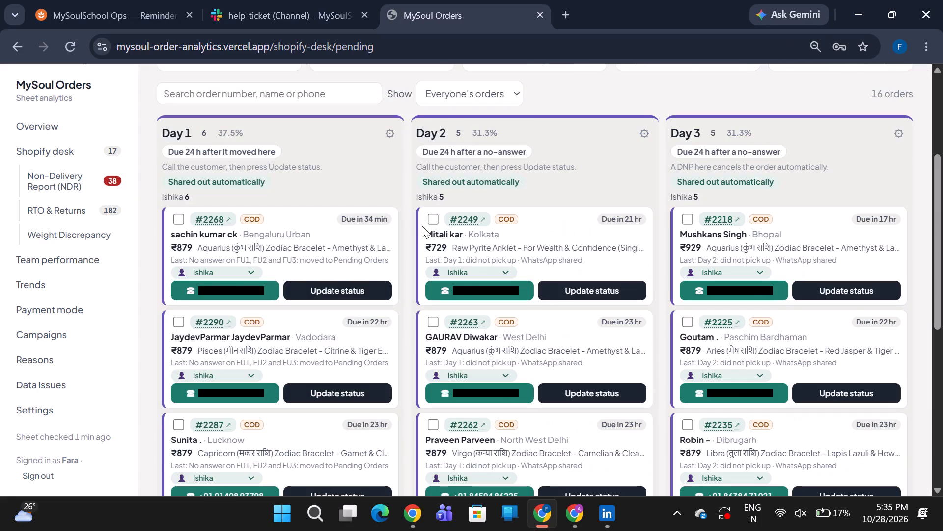
{"action": "left_click", "coordinate": [478, 219]}
{"action": "scroll", "coordinate": [712, 269], "scroll_direction": "down", "scroll_amount": 1}
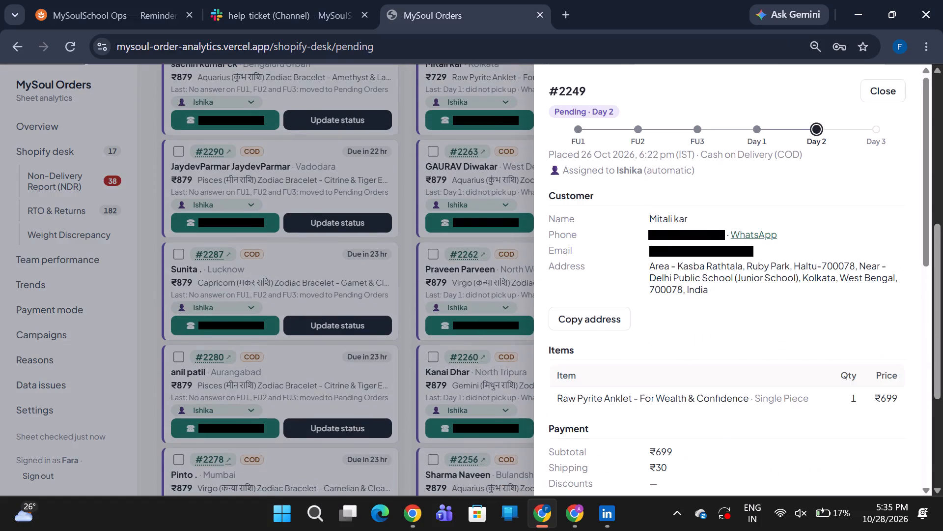
{"action": "scroll", "coordinate": [712, 269], "scroll_direction": "down", "scroll_amount": 8}
{"action": "scroll", "coordinate": [712, 269], "scroll_direction": "up", "scroll_amount": 5}
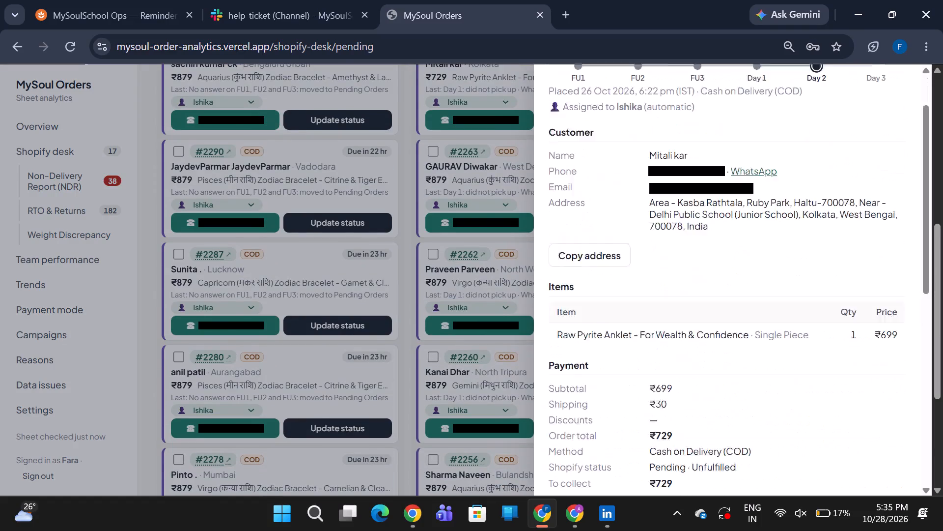
{"action": "scroll", "coordinate": [398, 226], "scroll_direction": "up", "scroll_amount": 4}
{"action": "scroll", "coordinate": [780, 314], "scroll_direction": "down", "scroll_amount": 4}
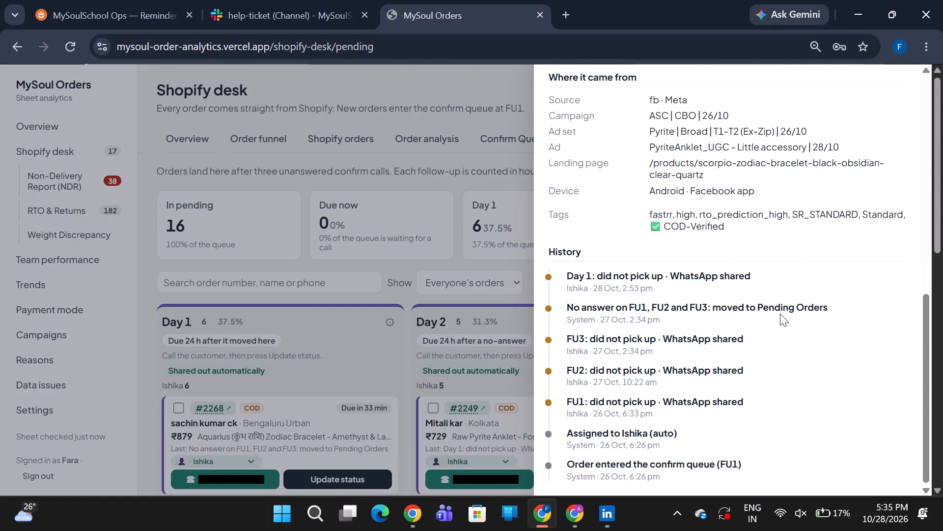
{"action": "scroll", "coordinate": [780, 314], "scroll_direction": "up", "scroll_amount": 6}
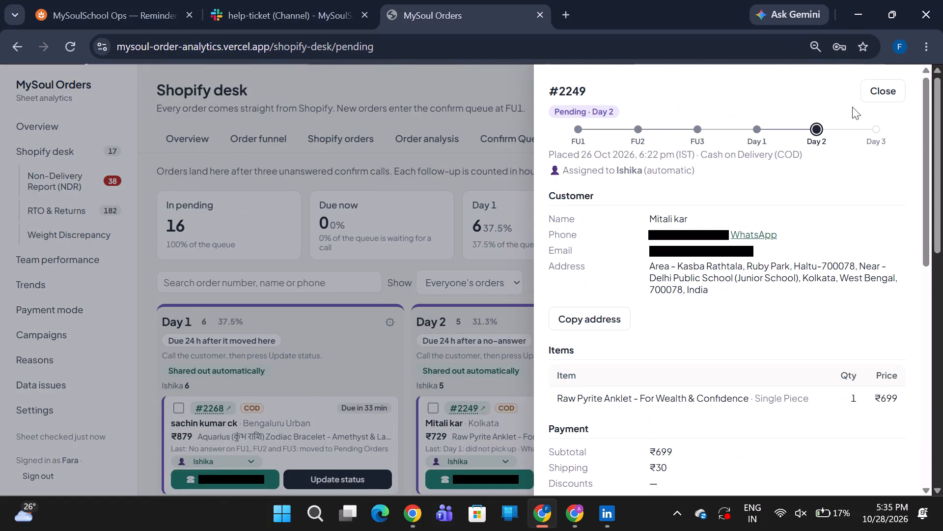
{"action": "left_click", "coordinate": [886, 81]}
Open the Lead FMS app at lead-fms.vercel.app in a new browser tab.
{"action": "left_click", "coordinate": [571, 9]}
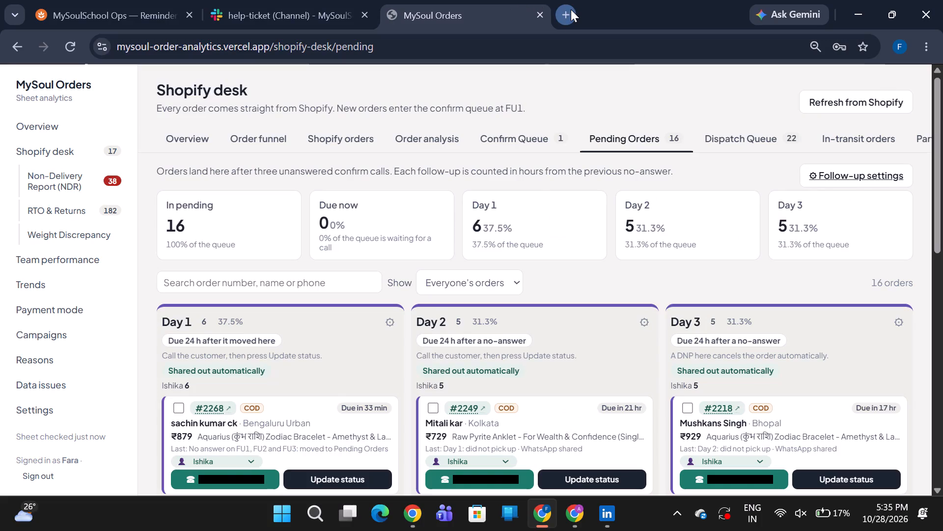
{"action": "type", "text": "LEAD"}
{"action": "key", "text": "Return"}
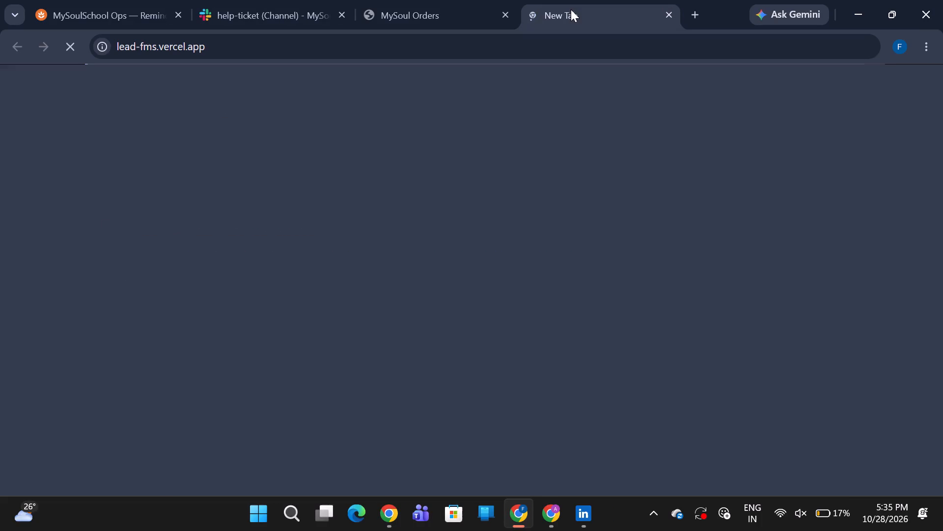
Return to MySoul Orders and examine the remaining Day 1, Day 2 and Day 3 cards in Pending Orders.
{"action": "left_click", "coordinate": [434, 0]}
{"action": "scroll", "coordinate": [445, 235], "scroll_direction": "down", "scroll_amount": 3}
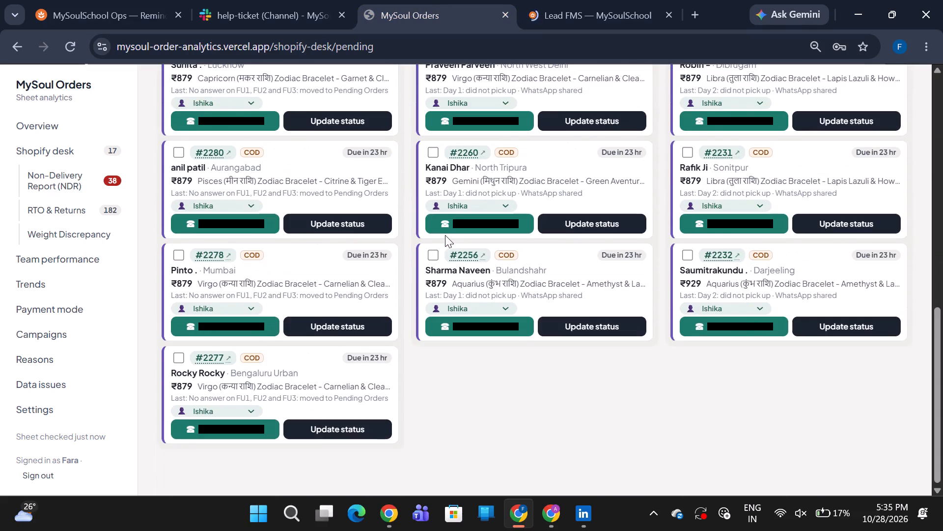
{"action": "scroll", "coordinate": [445, 235], "scroll_direction": "down", "scroll_amount": 2}
{"action": "scroll", "coordinate": [445, 235], "scroll_direction": "up", "scroll_amount": 6}
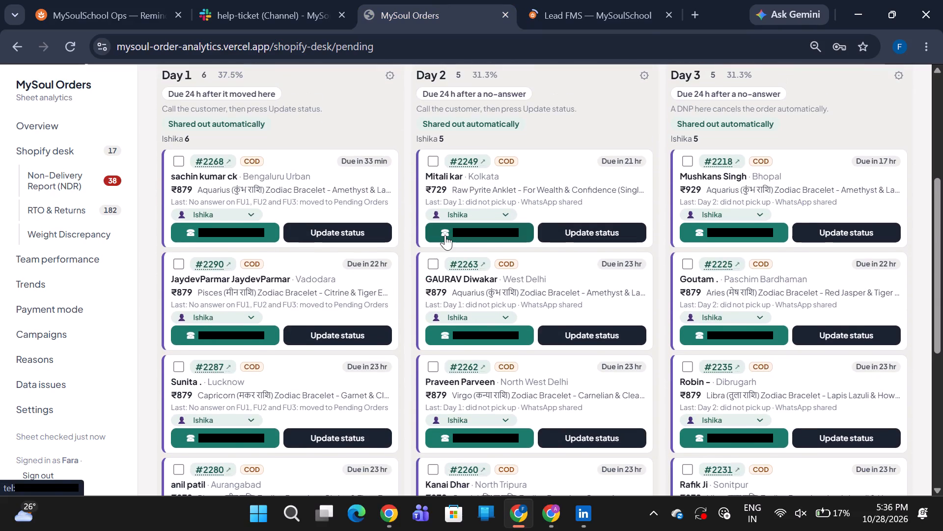
{"action": "scroll", "coordinate": [445, 235], "scroll_direction": "up", "scroll_amount": 4}
Open the Dispatch Queue and examine its Packing slip, Order packed, Order handover and On hold orders.
{"action": "left_click", "coordinate": [740, 135]}
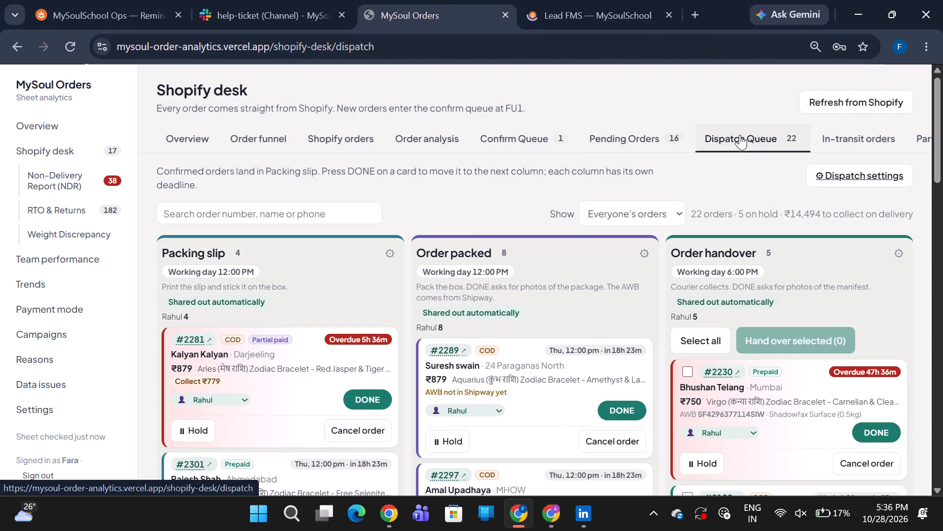
{"action": "scroll", "coordinate": [472, 292], "scroll_direction": "down", "scroll_amount": 2}
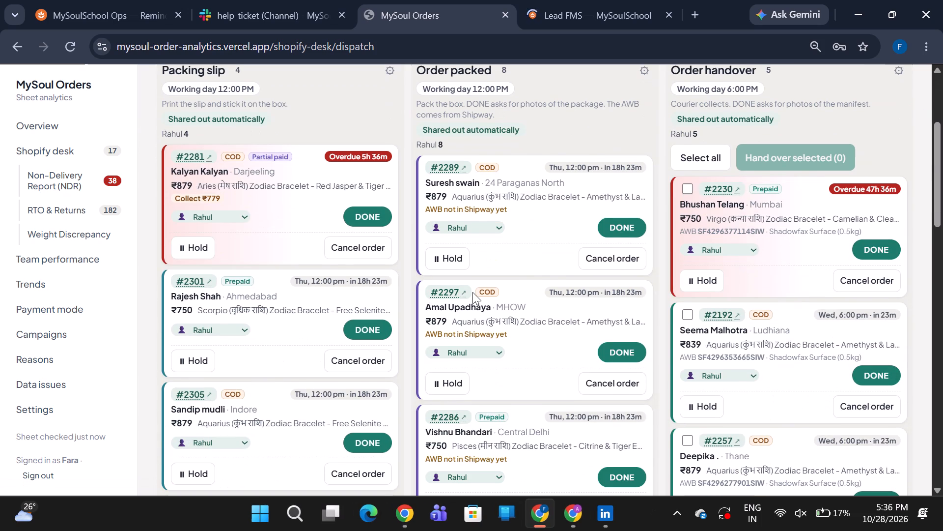
{"action": "scroll", "coordinate": [472, 292], "scroll_direction": "down", "scroll_amount": 4}
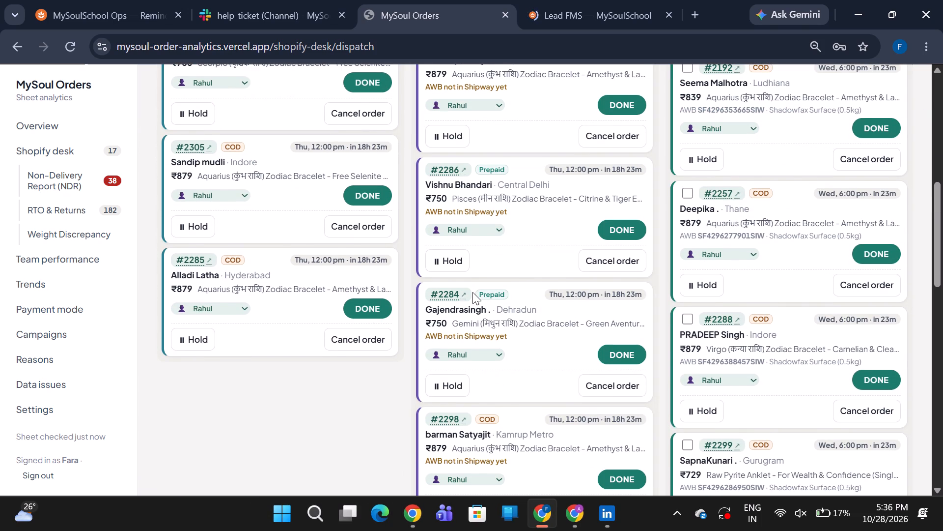
{"action": "scroll", "coordinate": [472, 292], "scroll_direction": "down", "scroll_amount": 2}
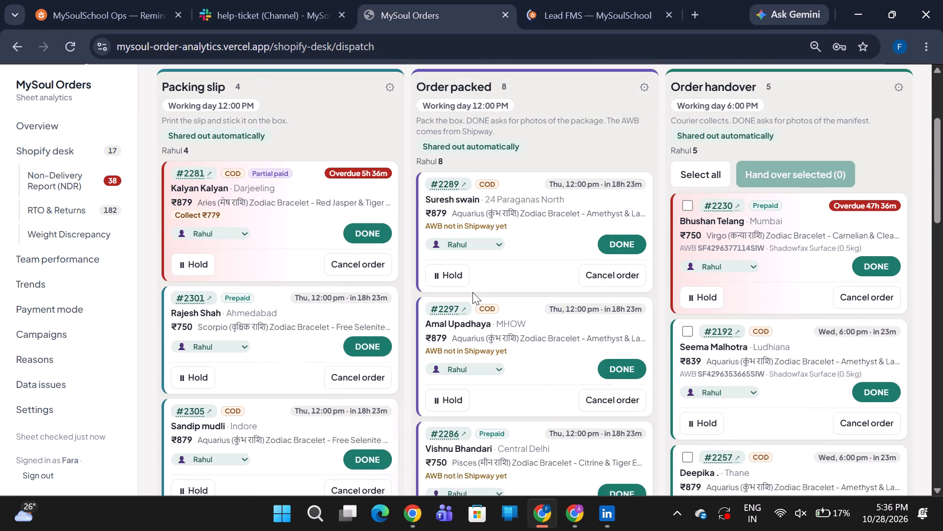
{"action": "scroll", "coordinate": [472, 292], "scroll_direction": "down", "scroll_amount": 4}
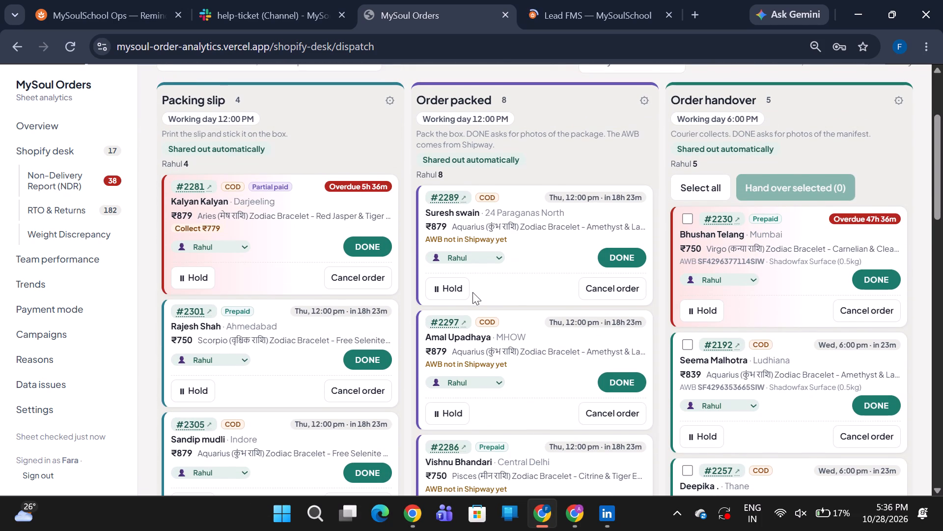
{"action": "scroll", "coordinate": [472, 292], "scroll_direction": "down", "scroll_amount": 1}
{"action": "scroll", "coordinate": [472, 292], "scroll_direction": "up", "scroll_amount": 2}
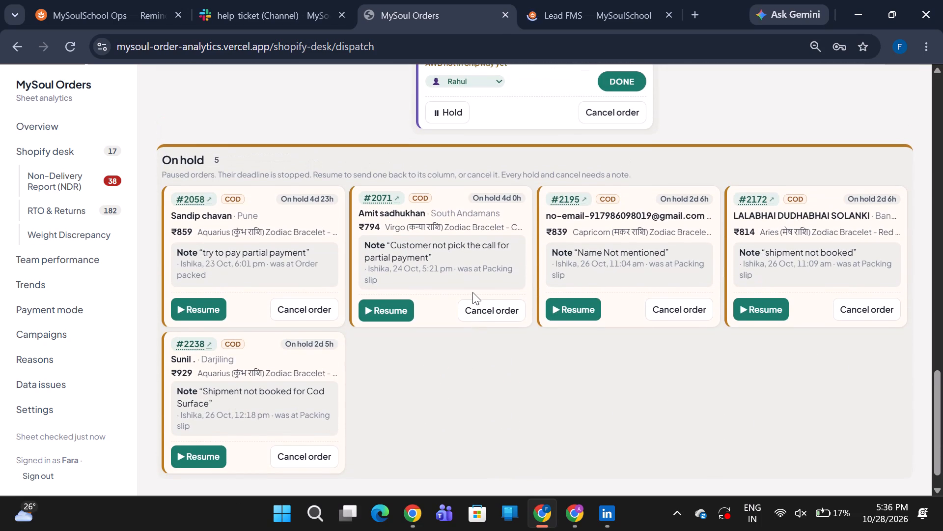
{"action": "scroll", "coordinate": [472, 292], "scroll_direction": "up", "scroll_amount": 2}
{"action": "scroll", "coordinate": [472, 292], "scroll_direction": "down", "scroll_amount": 1}
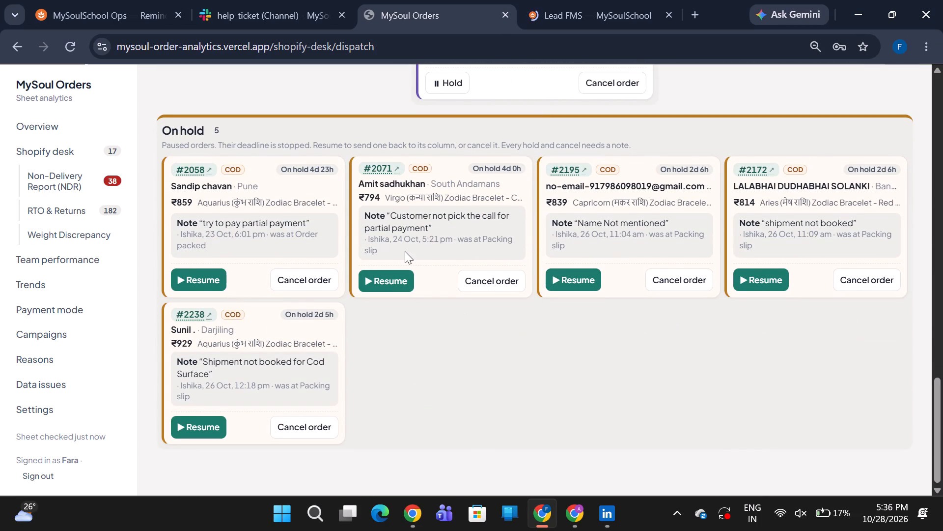
{"action": "left_click", "coordinate": [419, 238]}
{"action": "scroll", "coordinate": [419, 238], "scroll_direction": "up", "scroll_amount": 2}
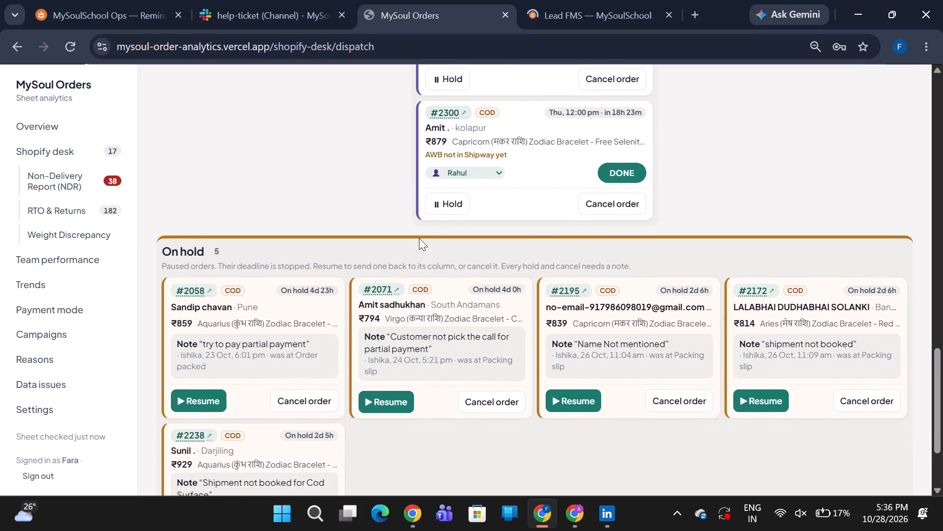
{"action": "scroll", "coordinate": [419, 238], "scroll_direction": "up", "scroll_amount": 13}
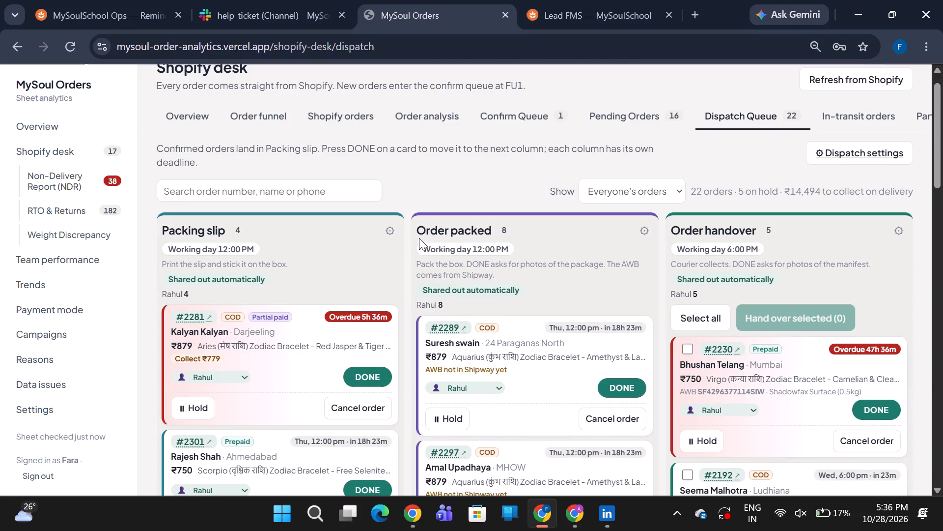
{"action": "left_click", "coordinate": [461, 352]}
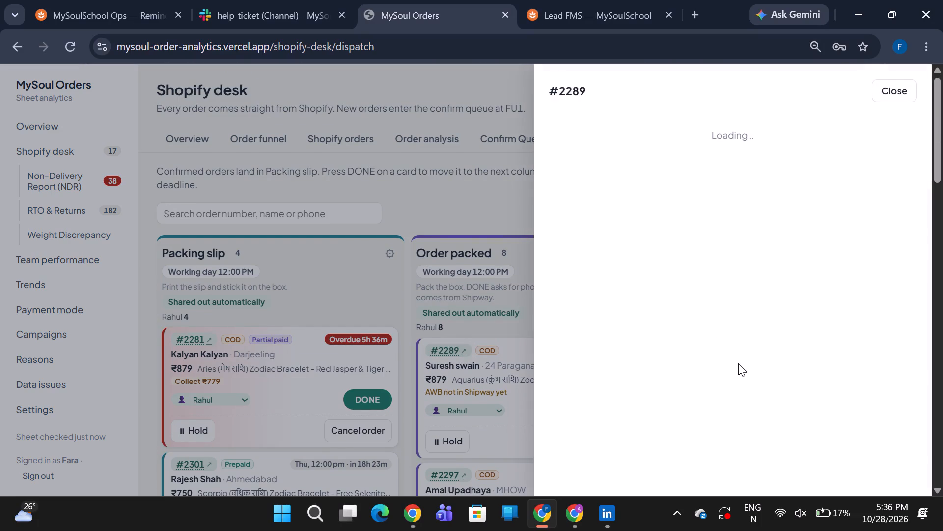
{"action": "scroll", "coordinate": [738, 354], "scroll_direction": "down", "scroll_amount": 3}
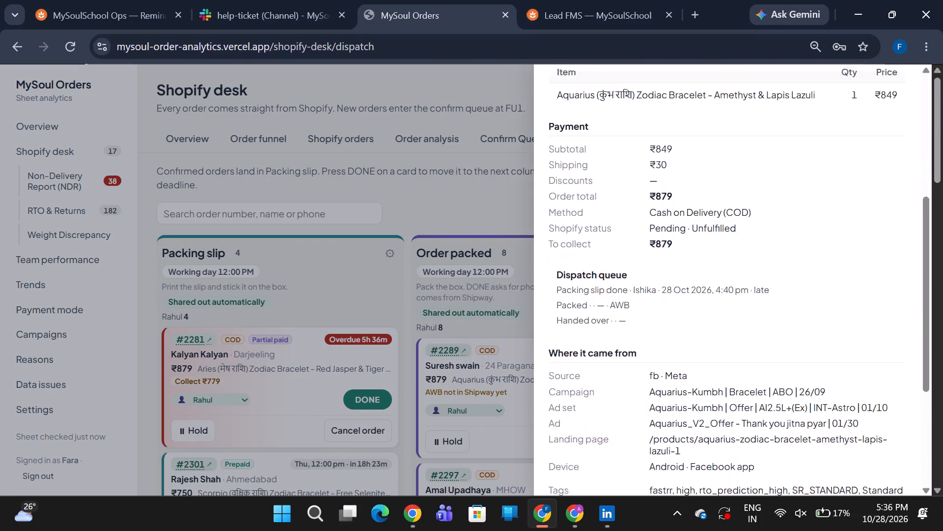
{"action": "scroll", "coordinate": [738, 354], "scroll_direction": "down", "scroll_amount": 3}
{"action": "scroll", "coordinate": [738, 354], "scroll_direction": "up", "scroll_amount": 5}
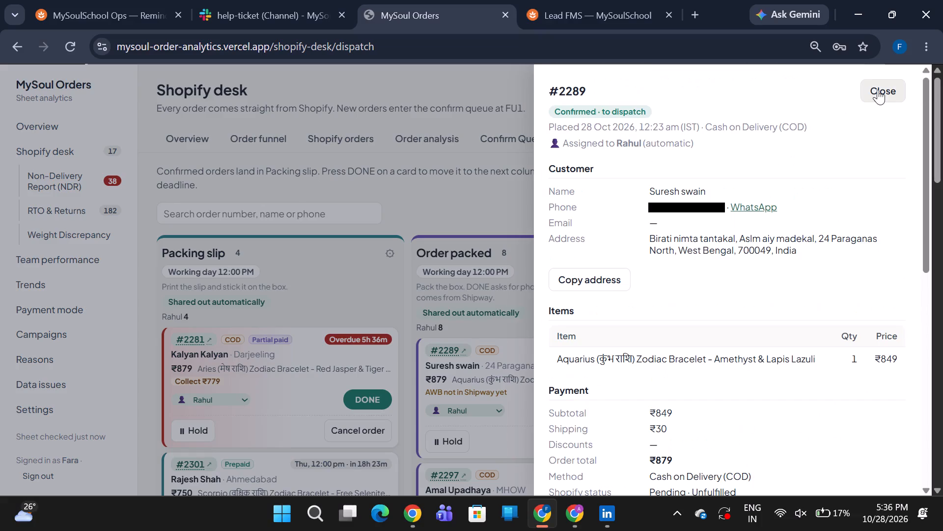
{"action": "left_click", "coordinate": [878, 89]}
Open the Shopify desk's Cancelled orders and examine the cancellation reasons, who cancelled, and the originating queues.
{"action": "scroll", "coordinate": [714, 127], "scroll_direction": "left", "scroll_amount": 2}
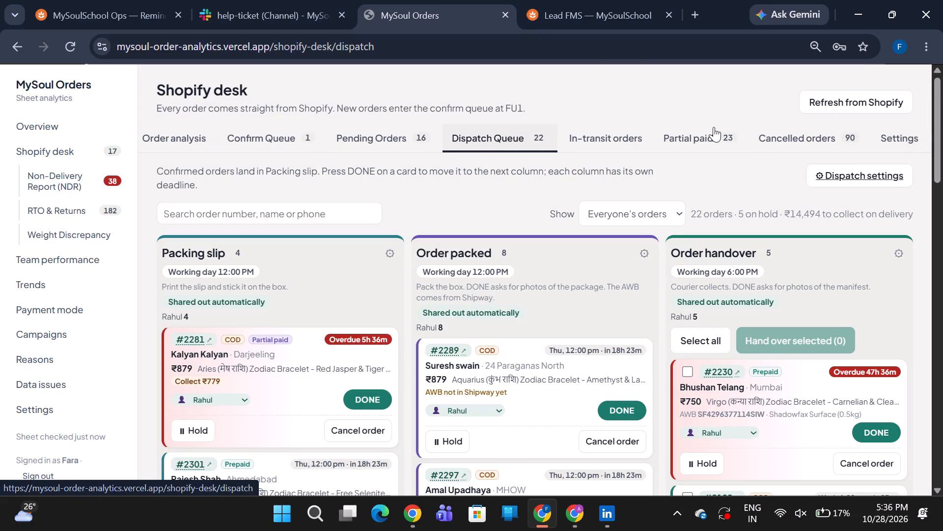
{"action": "scroll", "coordinate": [714, 127], "scroll_direction": "left", "scroll_amount": 3}
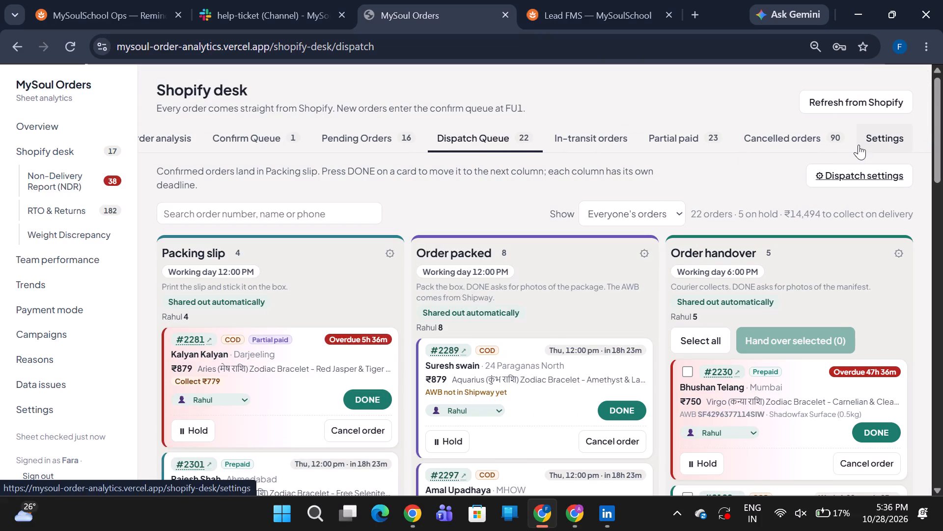
{"action": "left_click", "coordinate": [804, 143]}
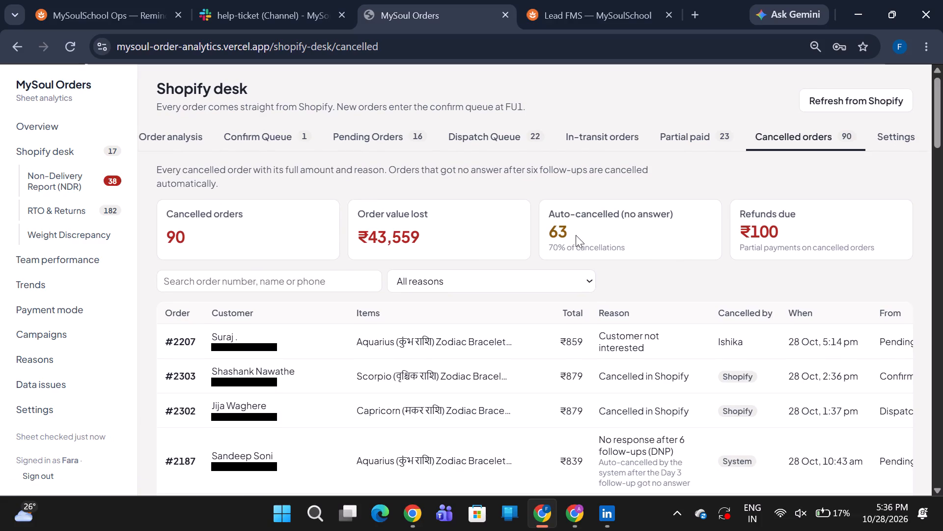
{"action": "scroll", "coordinate": [719, 372], "scroll_direction": "left", "scroll_amount": 1}
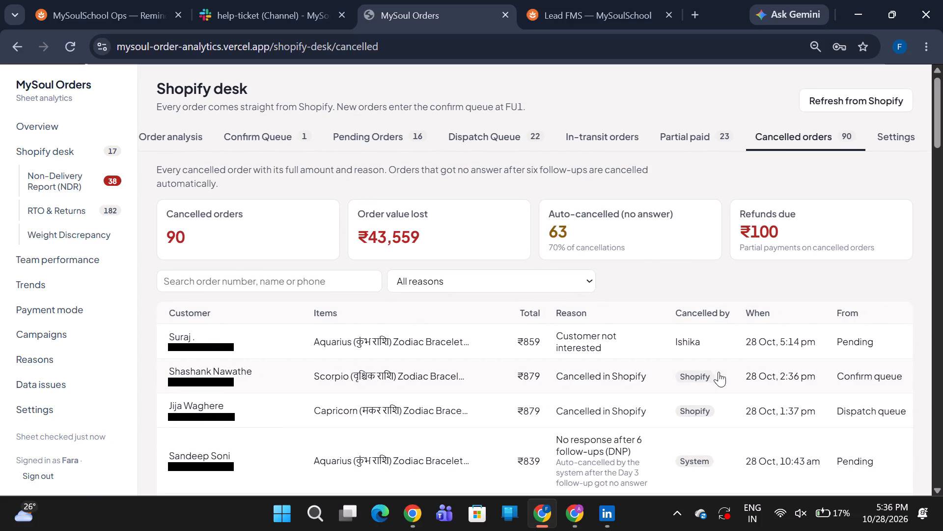
{"action": "scroll", "coordinate": [719, 372], "scroll_direction": "left", "scroll_amount": 1}
{"action": "scroll", "coordinate": [719, 372], "scroll_direction": "down", "scroll_amount": 2}
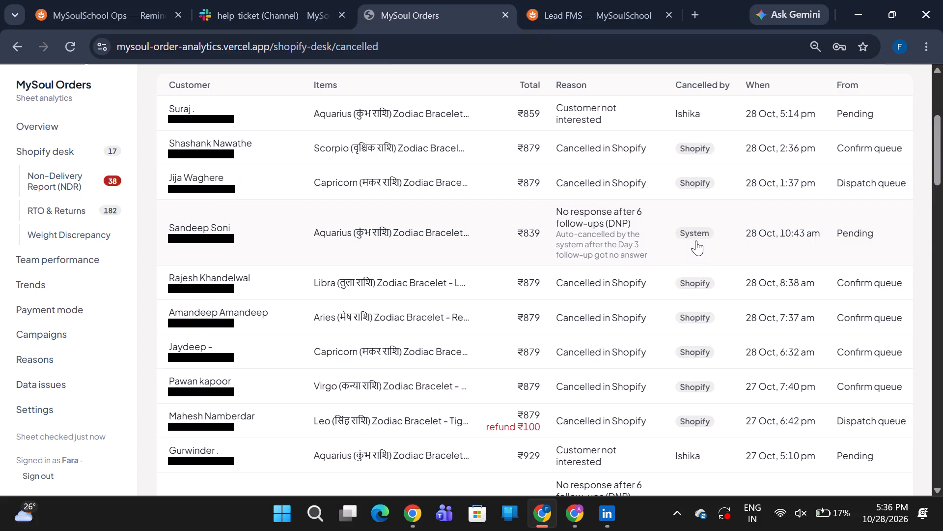
{"action": "scroll", "coordinate": [696, 240], "scroll_direction": "down", "scroll_amount": 3}
Examine the cancellation note, source and follow-up history of the ₹794 Aries bracelet order cancelled on 27 Oct at 3:38 pm.
{"action": "left_click", "coordinate": [698, 223]}
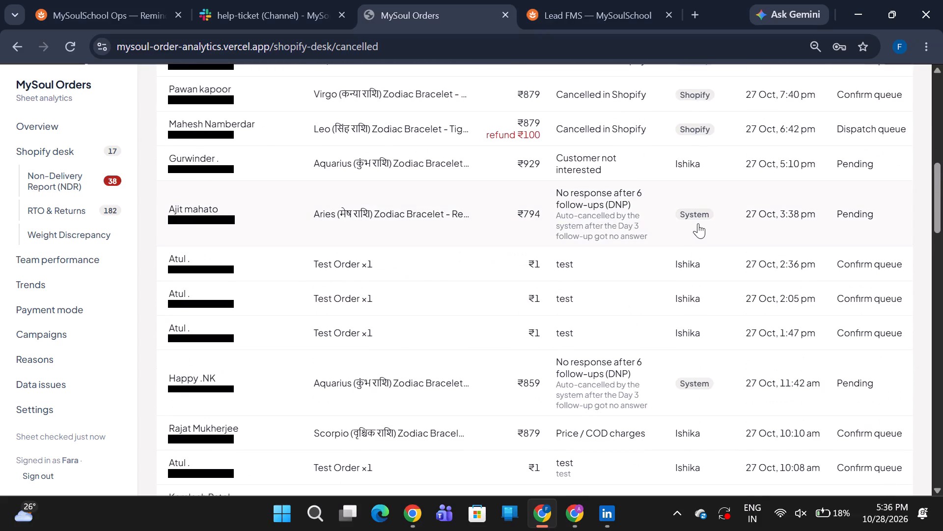
{"action": "scroll", "coordinate": [698, 223], "scroll_direction": "down", "scroll_amount": 5}
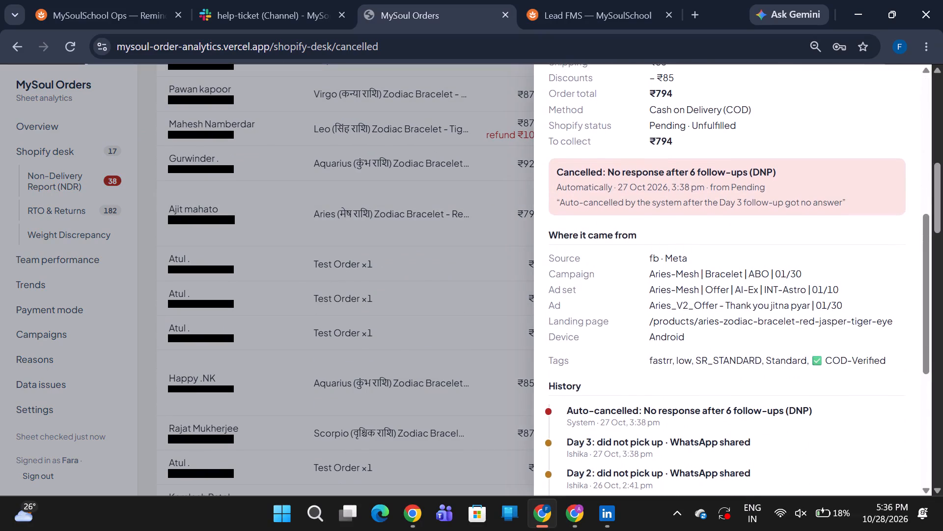
{"action": "scroll", "coordinate": [698, 223], "scroll_direction": "down", "scroll_amount": 4}
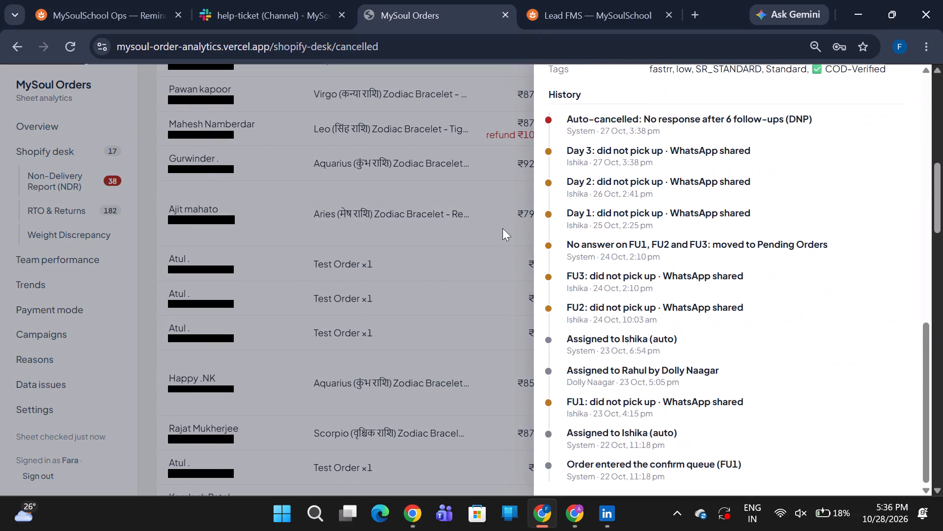
{"action": "left_click", "coordinate": [436, 249]}
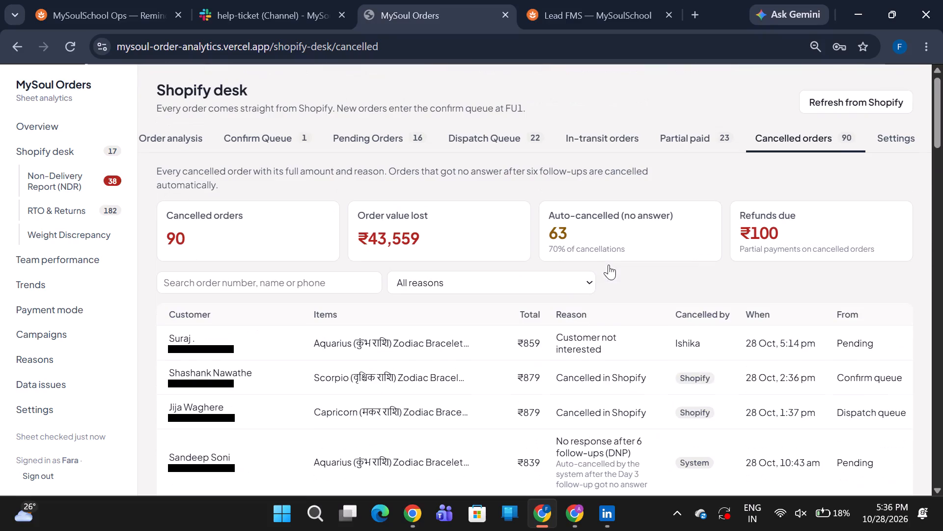
Open the Shopify desk settings and examine the follow-up timings, team assignment shares and dispatch deadline rules.
{"action": "scroll", "coordinate": [609, 265], "scroll_direction": "up", "scroll_amount": 5}
{"action": "left_click", "coordinate": [878, 144]}
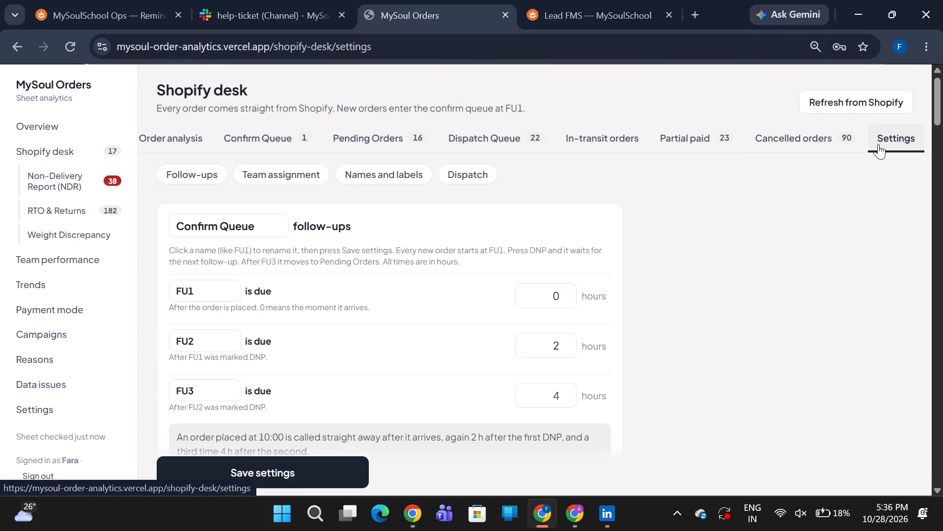
{"action": "scroll", "coordinate": [399, 364], "scroll_direction": "down", "scroll_amount": 16}
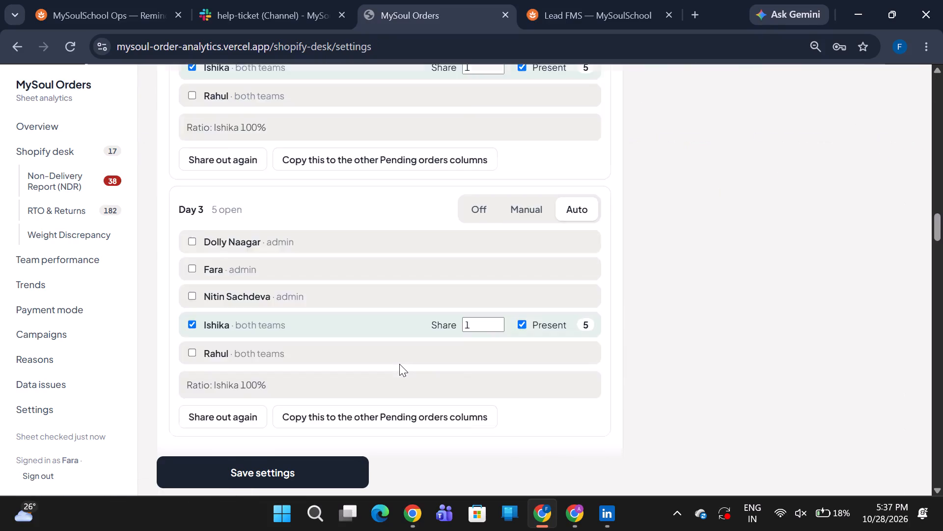
{"action": "scroll", "coordinate": [399, 364], "scroll_direction": "down", "scroll_amount": 12}
{"action": "scroll", "coordinate": [399, 364], "scroll_direction": "up", "scroll_amount": 18}
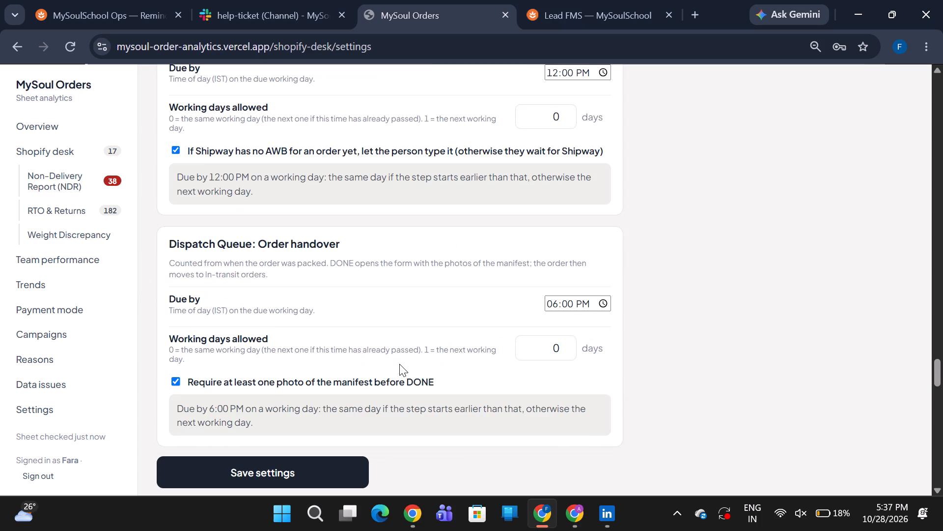
{"action": "scroll", "coordinate": [399, 364], "scroll_direction": "up", "scroll_amount": 12}
{"action": "scroll", "coordinate": [282, 178], "scroll_direction": "up", "scroll_amount": 10}
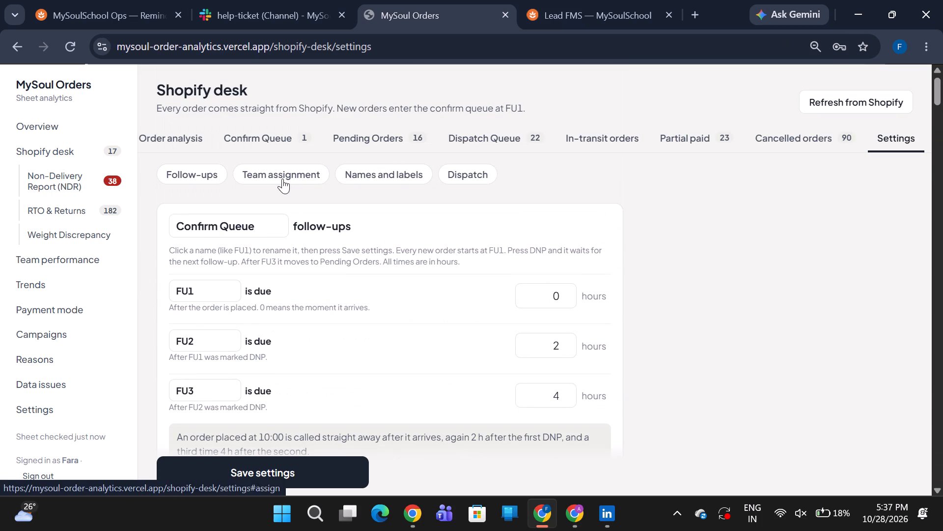
Open the Shopify desk's Overview section.
{"action": "scroll", "coordinate": [267, 141], "scroll_direction": "right", "scroll_amount": 3}
{"action": "left_click", "coordinate": [193, 133]}
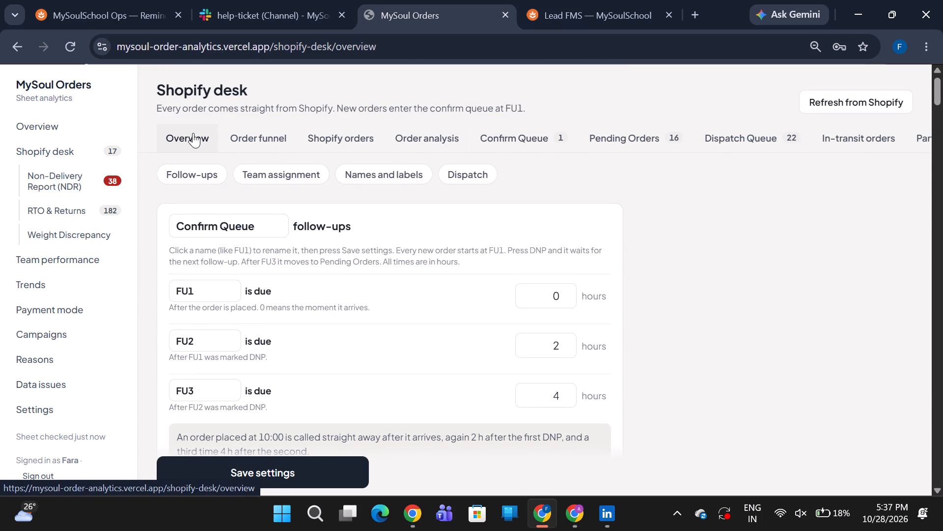
{"action": "scroll", "coordinate": [59, 299], "scroll_direction": "down", "scroll_amount": 1}
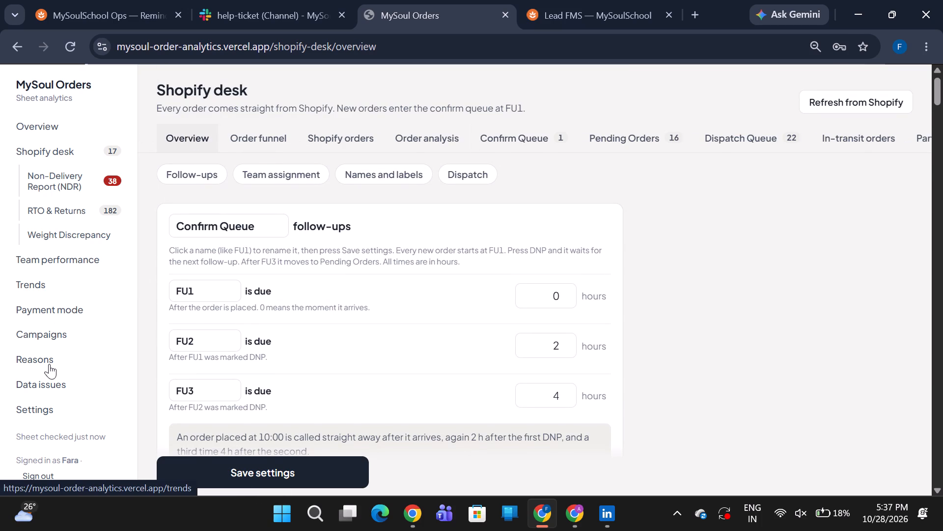
Open the Reasons report for last week and examine the raw text behind the Other cancellation reasons.
{"action": "left_click", "coordinate": [49, 364]}
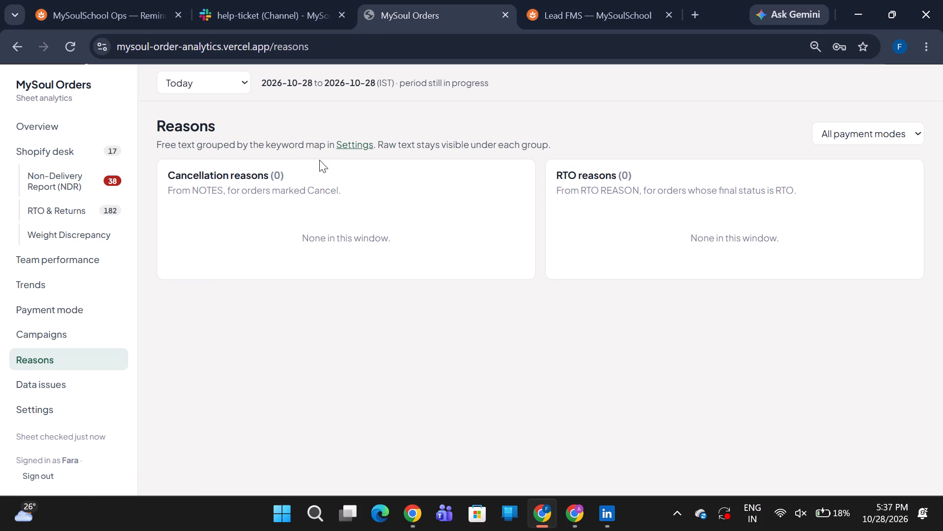
{"action": "left_click", "coordinate": [215, 78]}
{"action": "left_click", "coordinate": [208, 149]}
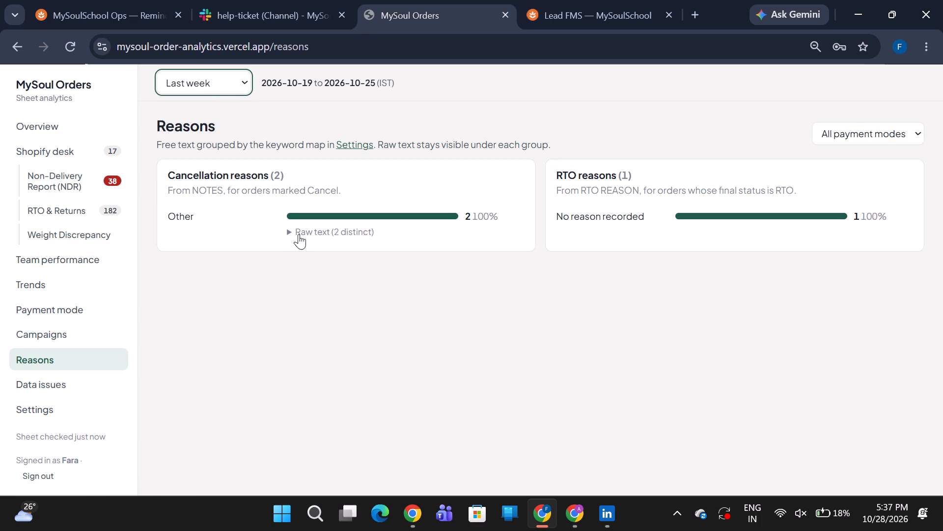
{"action": "left_click", "coordinate": [299, 234]}
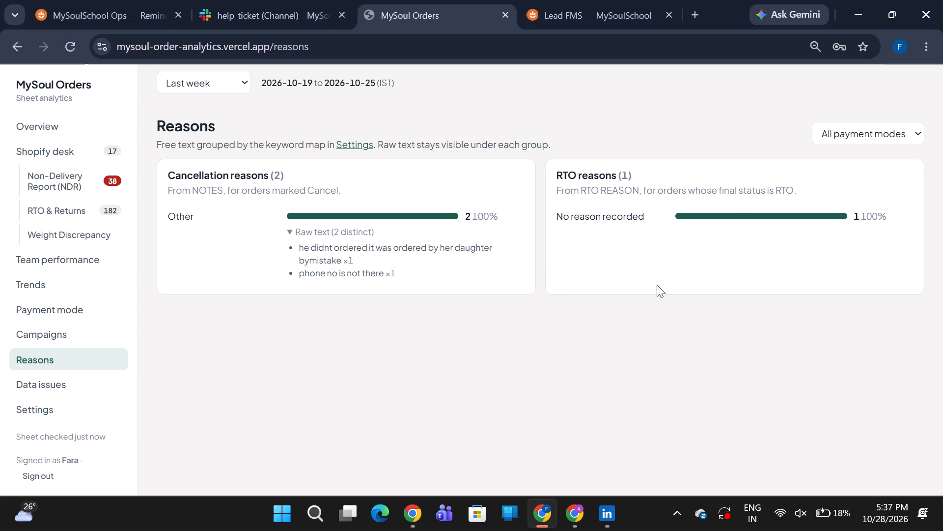
{"action": "left_click", "coordinate": [733, 207]}
Show the cancellation and RTO reasons for the last 12 months.
{"action": "left_click", "coordinate": [250, 84]}
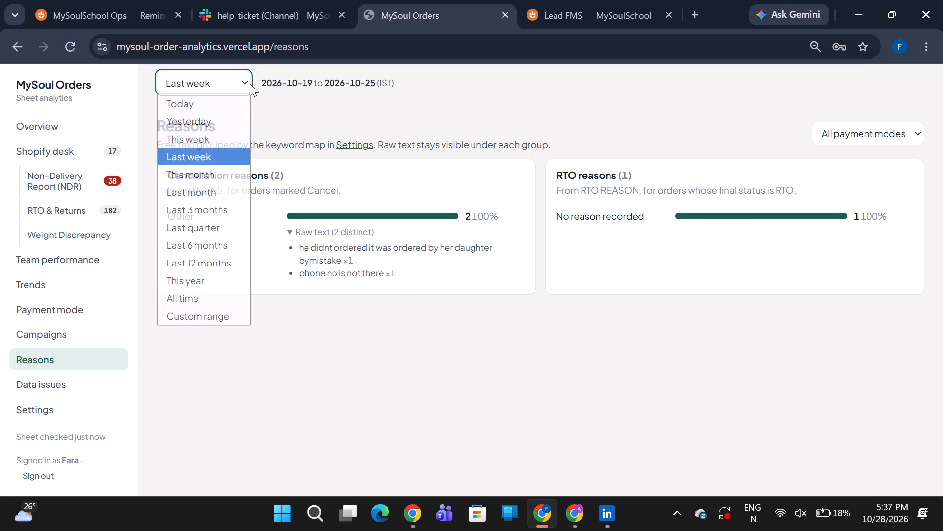
{"action": "left_click", "coordinate": [205, 265]}
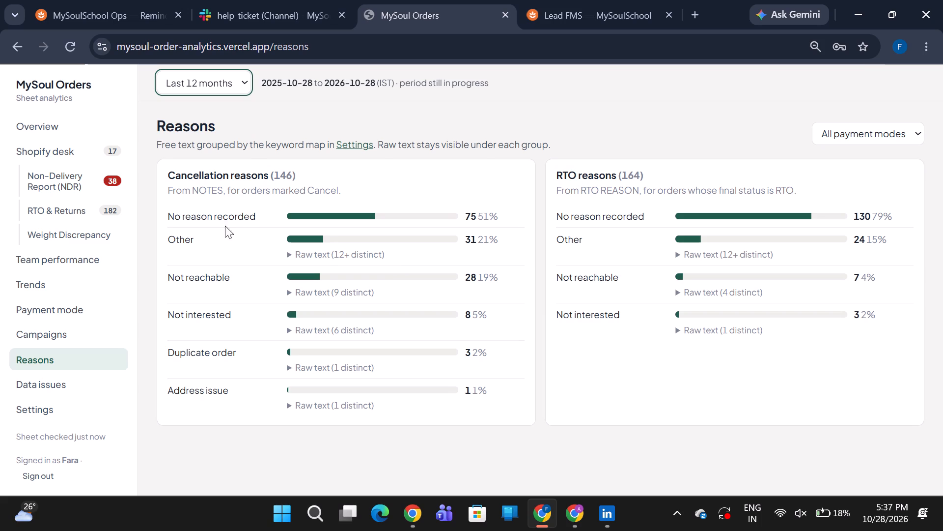
Open the Campaigns report for the last 12 months and examine order, confirmation, cancellation, RTO and delivery figures for each campaign.
{"action": "scroll", "coordinate": [79, 340], "scroll_direction": "down", "scroll_amount": 1}
{"action": "left_click", "coordinate": [80, 342]}
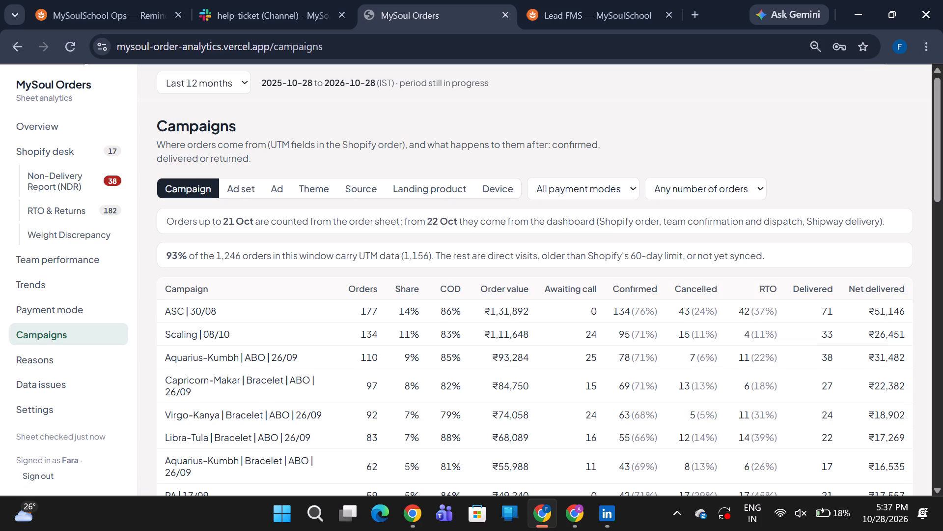
{"action": "scroll", "coordinate": [530, 316], "scroll_direction": "left", "scroll_amount": 5}
{"action": "scroll", "coordinate": [503, 384], "scroll_direction": "left", "scroll_amount": 2}
{"action": "scroll", "coordinate": [503, 384], "scroll_direction": "right", "scroll_amount": 3}
{"action": "scroll", "coordinate": [503, 384], "scroll_direction": "down", "scroll_amount": 15}
{"action": "scroll", "coordinate": [503, 384], "scroll_direction": "up", "scroll_amount": 8}
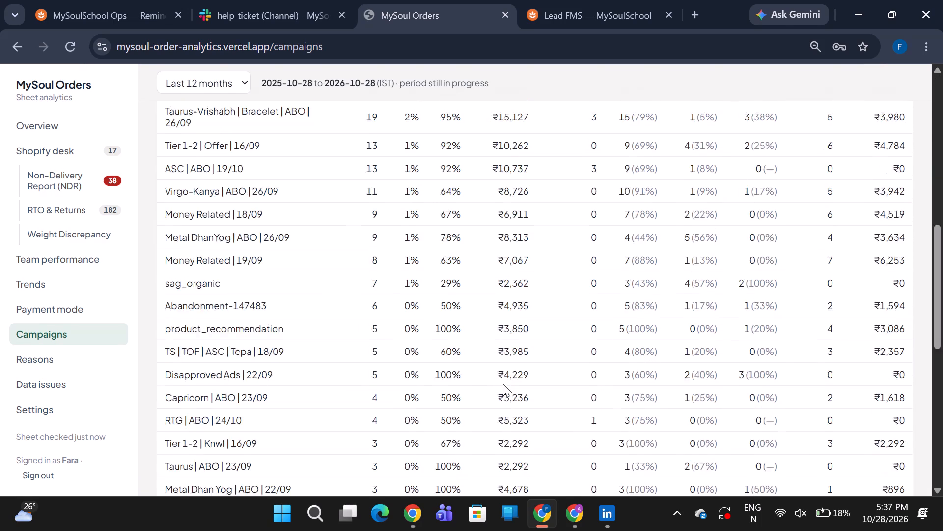
{"action": "scroll", "coordinate": [503, 384], "scroll_direction": "down", "scroll_amount": 6}
{"action": "scroll", "coordinate": [495, 429], "scroll_direction": "up", "scroll_amount": 8}
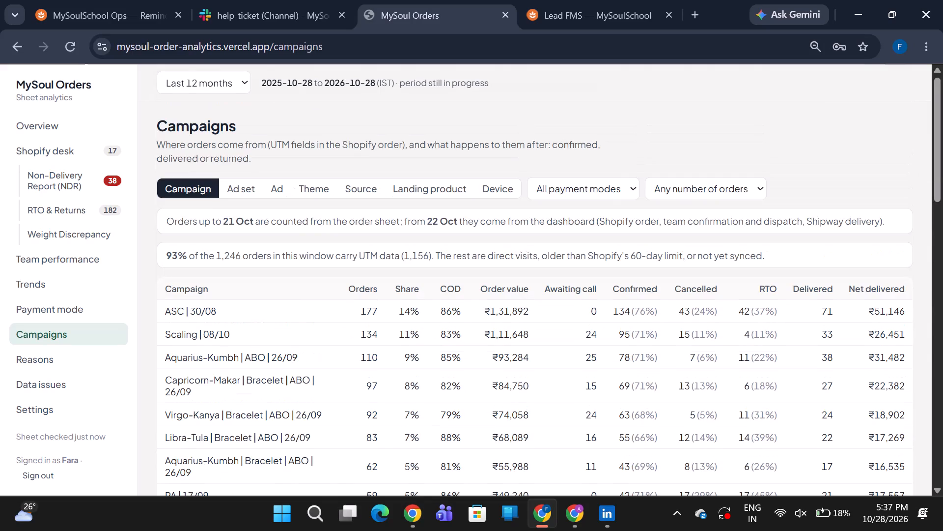
{"action": "scroll", "coordinate": [495, 429], "scroll_direction": "up", "scroll_amount": 6}
Break down the Campaigns report by ad set.
{"action": "left_click", "coordinate": [237, 180]}
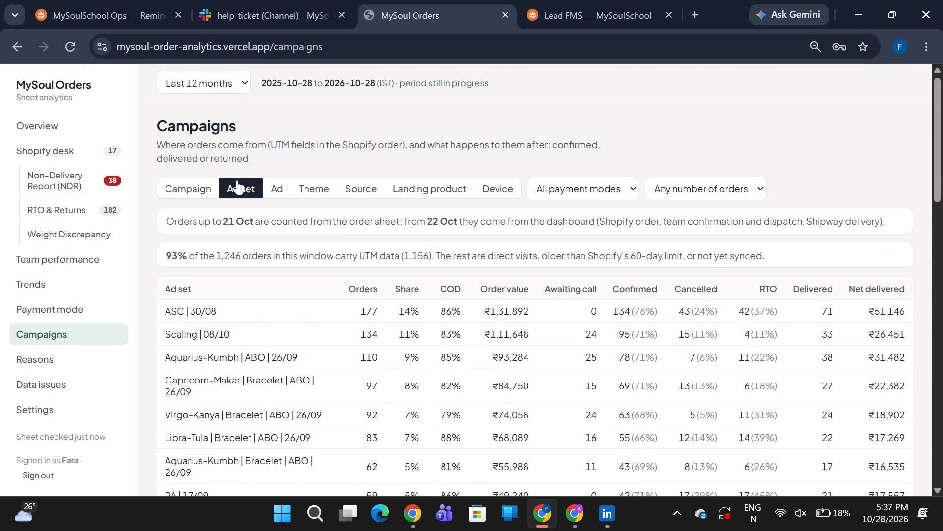
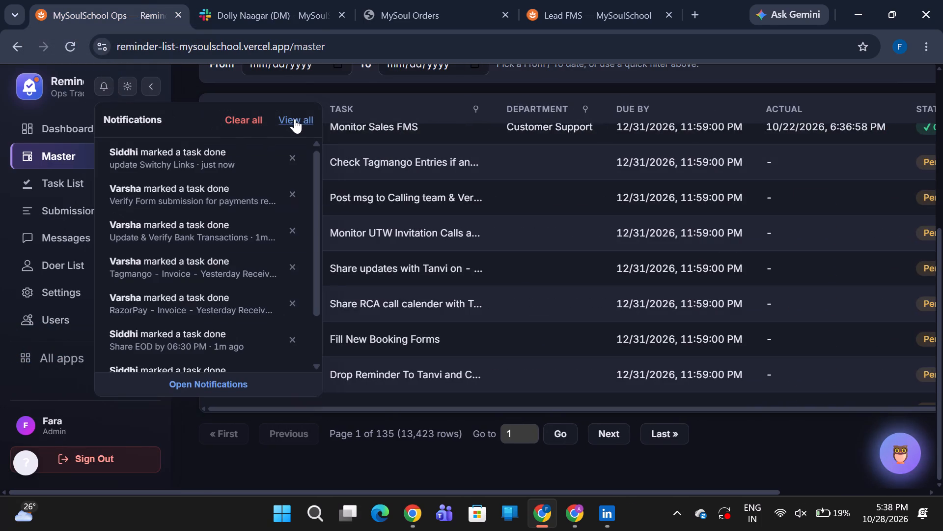
Open the full Notifications list and review the tasks the team has most recently marked done.
{"action": "left_click", "coordinate": [295, 118]}
{"action": "scroll", "coordinate": [400, 172], "scroll_direction": "up", "scroll_amount": 2}
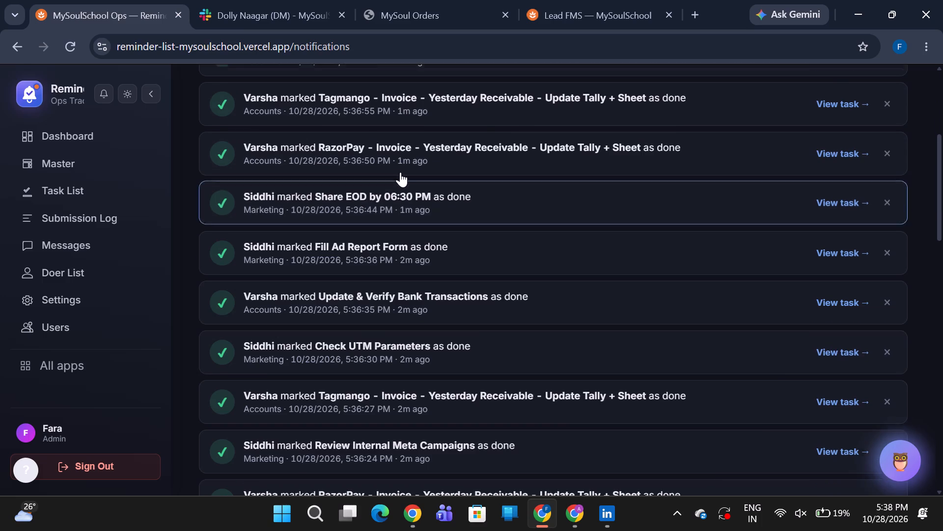
{"action": "scroll", "coordinate": [400, 172], "scroll_direction": "up", "scroll_amount": 7}
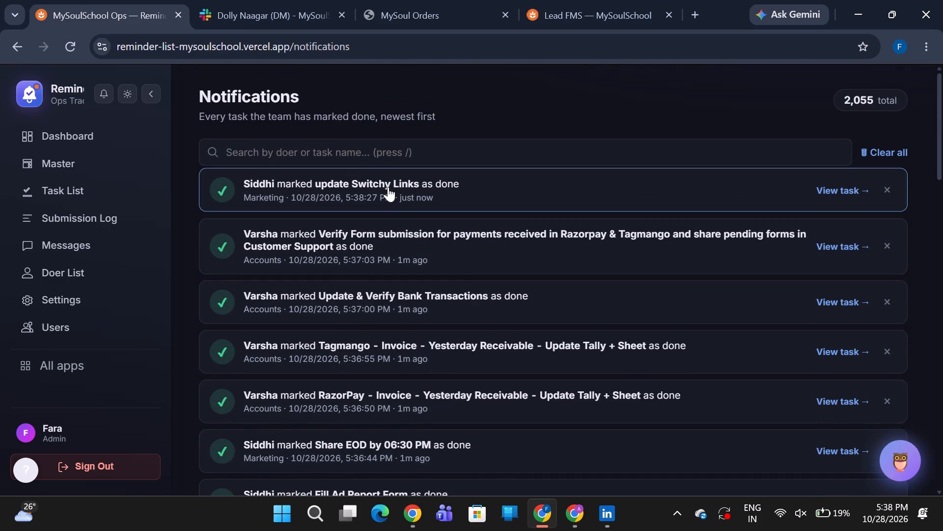
Filter the reminder Dashboard to Today and examine the Per-Person Breakdown, checking the pending count for the Marketing doer.
{"action": "left_click", "coordinate": [71, 142]}
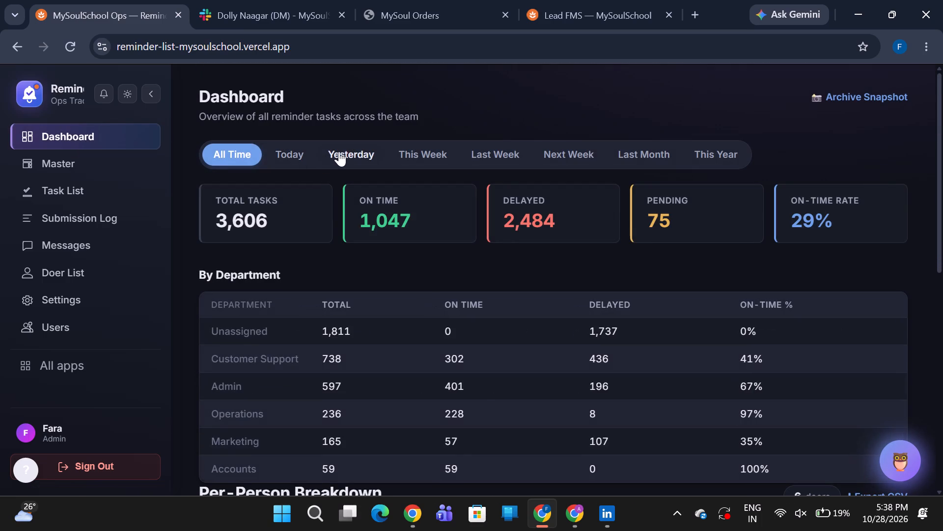
{"action": "left_click", "coordinate": [295, 160]}
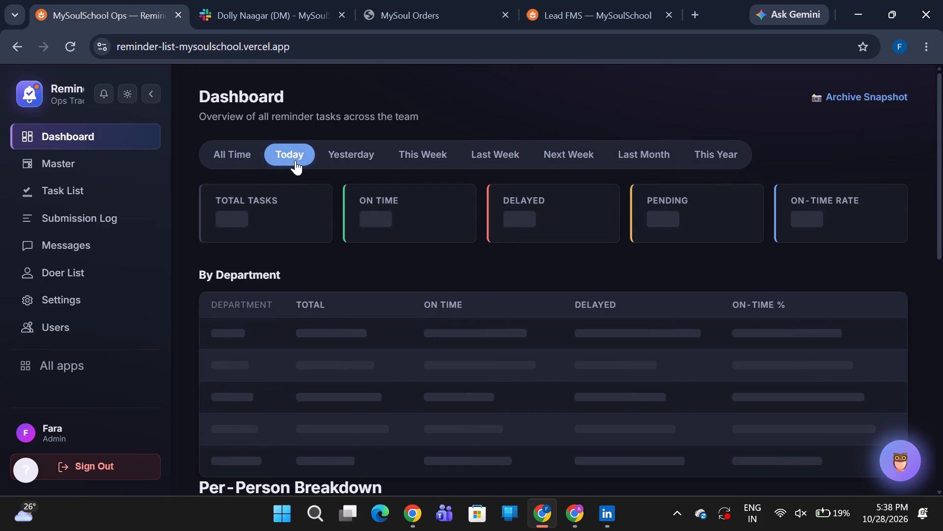
{"action": "scroll", "coordinate": [295, 160], "scroll_direction": "down", "scroll_amount": 5}
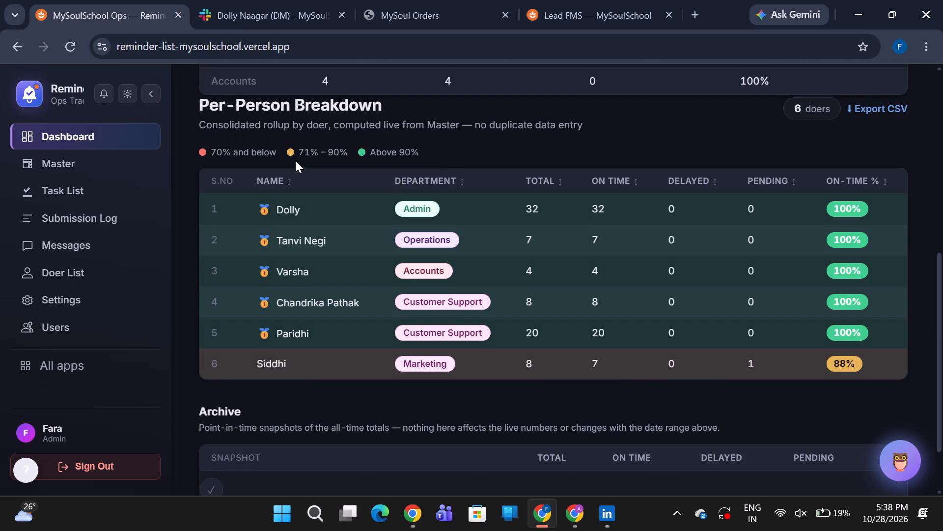
{"action": "double_click", "coordinate": [749, 361]}
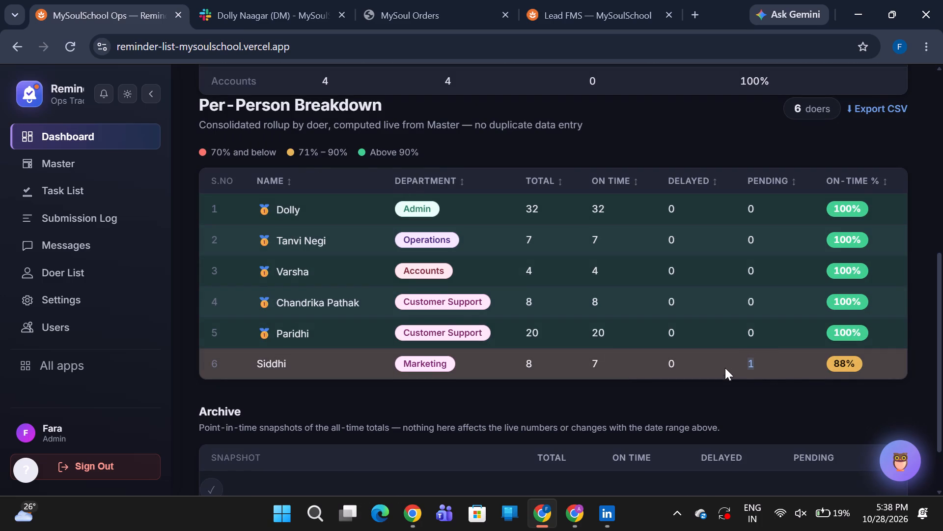
{"action": "left_click", "coordinate": [719, 372]}
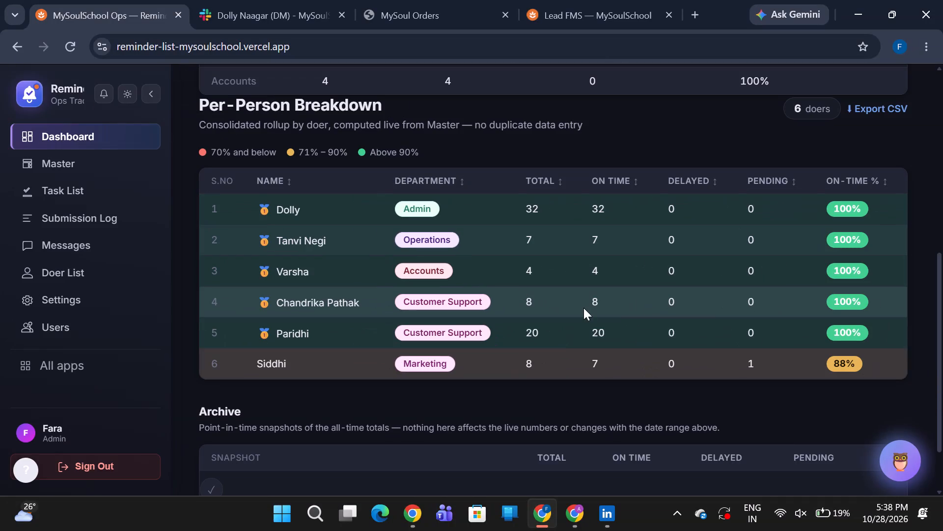
Ask MySoul Assistant to open the Dashboard, close the chat and review the By Department figures.
{"action": "left_click", "coordinate": [899, 456]}
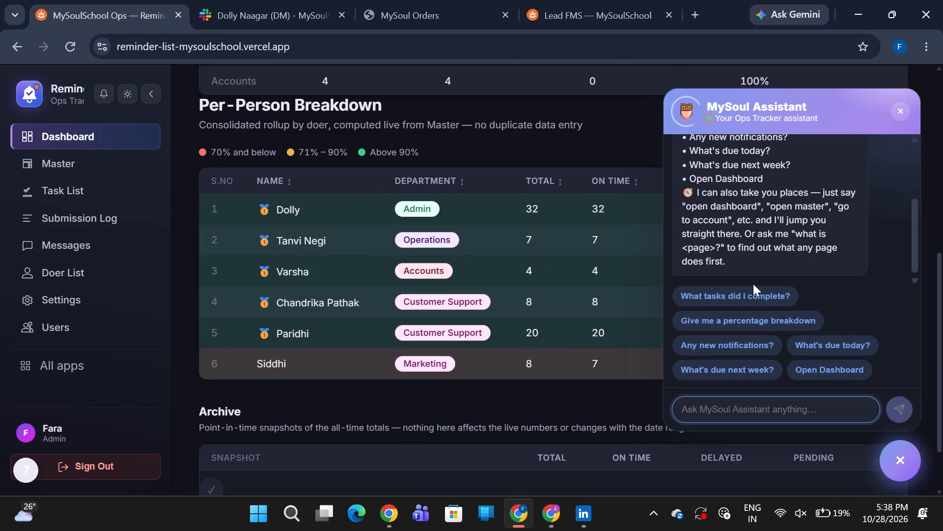
{"action": "scroll", "coordinate": [749, 295], "scroll_direction": "down", "scroll_amount": 1}
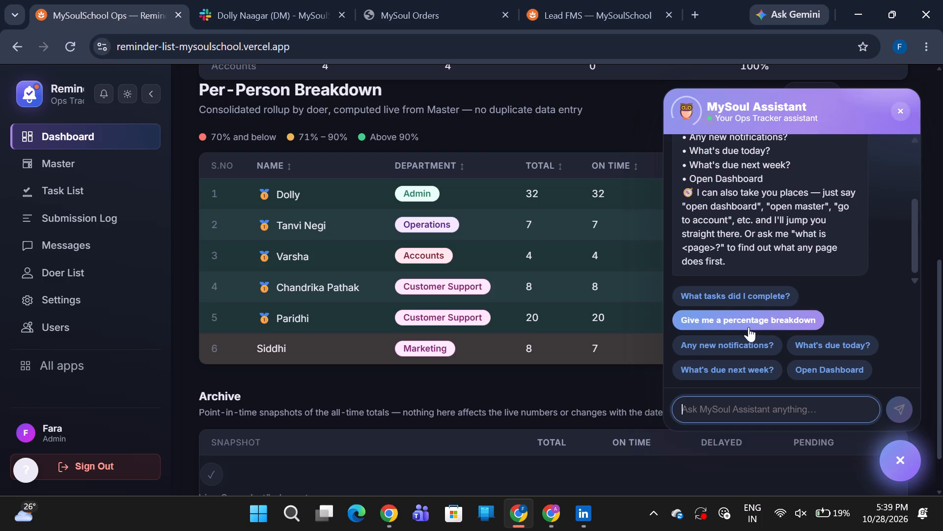
{"action": "left_click", "coordinate": [806, 367]}
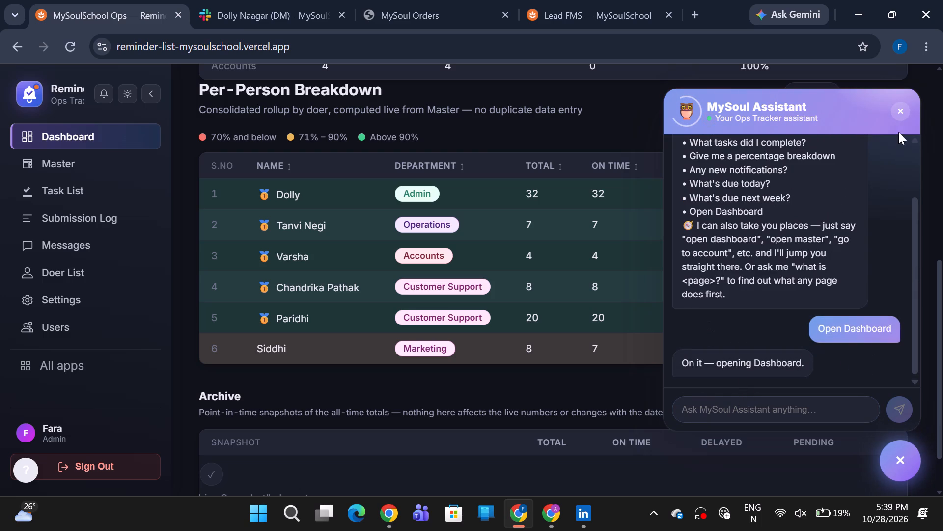
{"action": "left_click", "coordinate": [904, 117]}
{"action": "scroll", "coordinate": [117, 311], "scroll_direction": "up", "scroll_amount": 3}
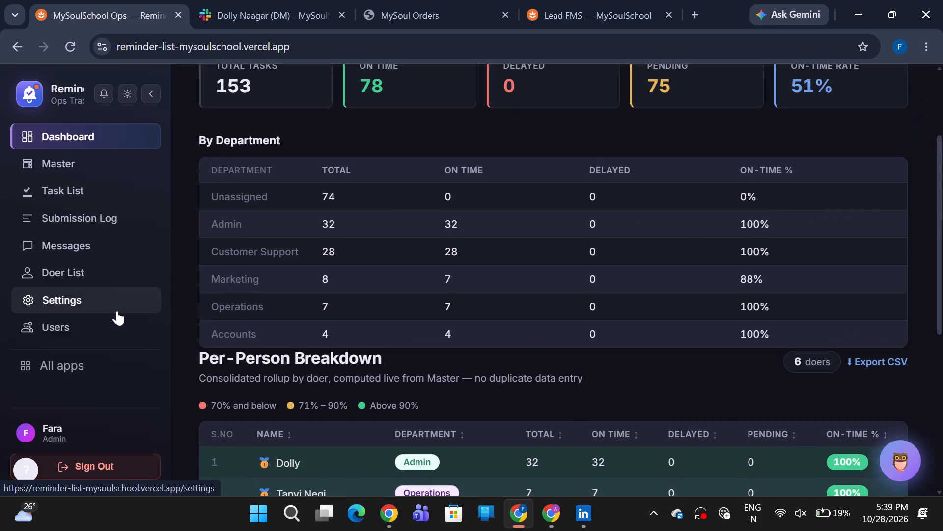
Open the Task List and look over the catalog of recurring tasks.
{"action": "left_click", "coordinate": [88, 183]}
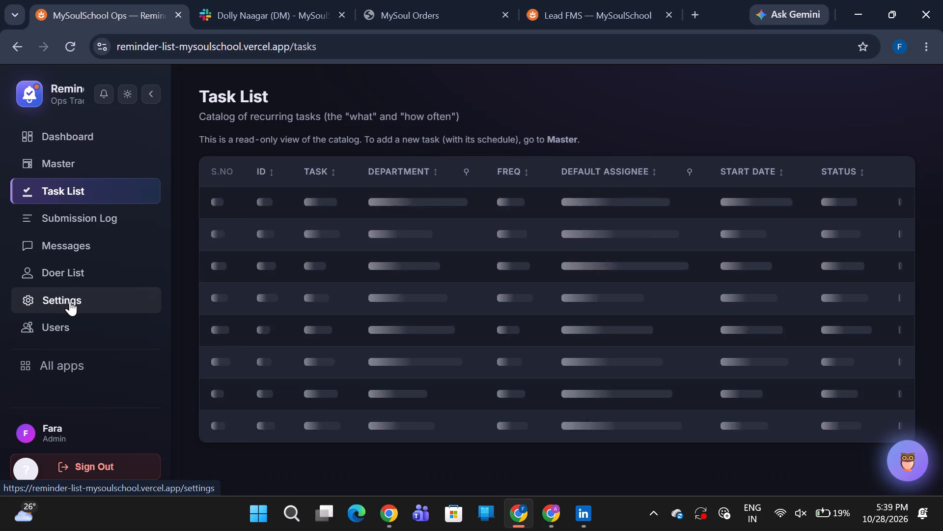
{"action": "scroll", "coordinate": [285, 296], "scroll_direction": "up", "scroll_amount": 2}
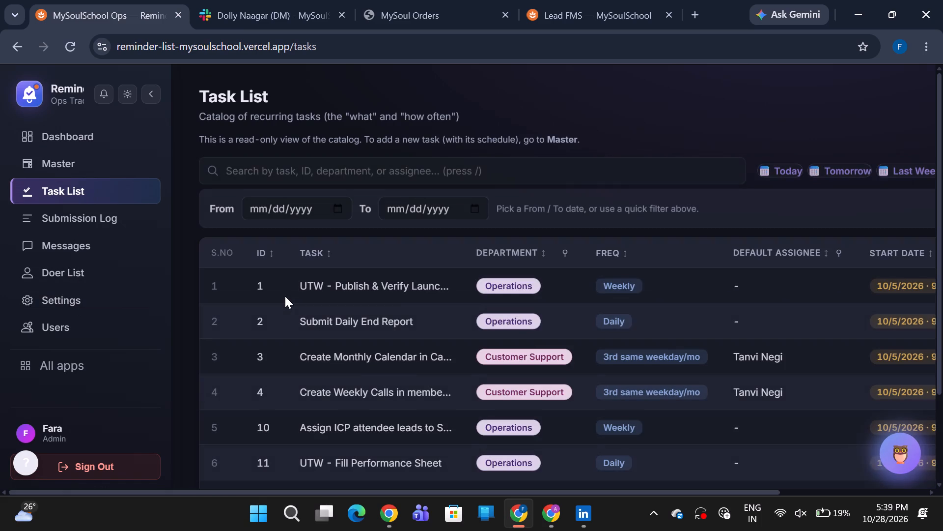
{"action": "scroll", "coordinate": [285, 296], "scroll_direction": "up", "scroll_amount": 2}
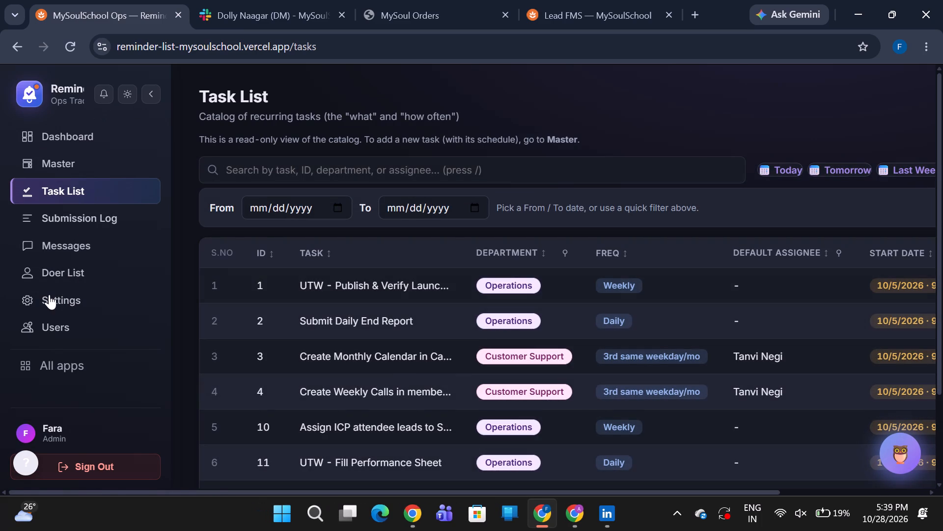
Open the reminder Settings to check the recurring schedule, holidays and daily reminder email options.
{"action": "left_click", "coordinate": [49, 295]}
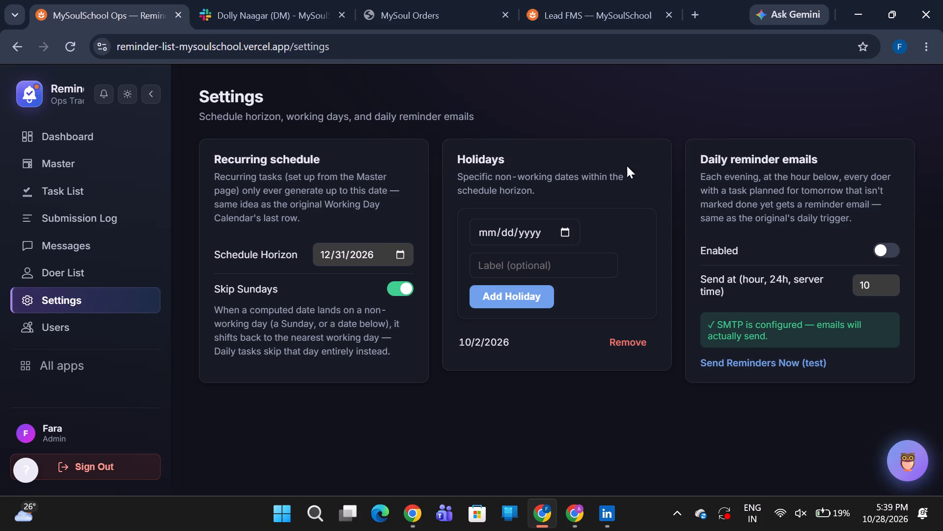
Open the Users page and examine all users' account roles, workshop roles, app access and status.
{"action": "left_click", "coordinate": [70, 325]}
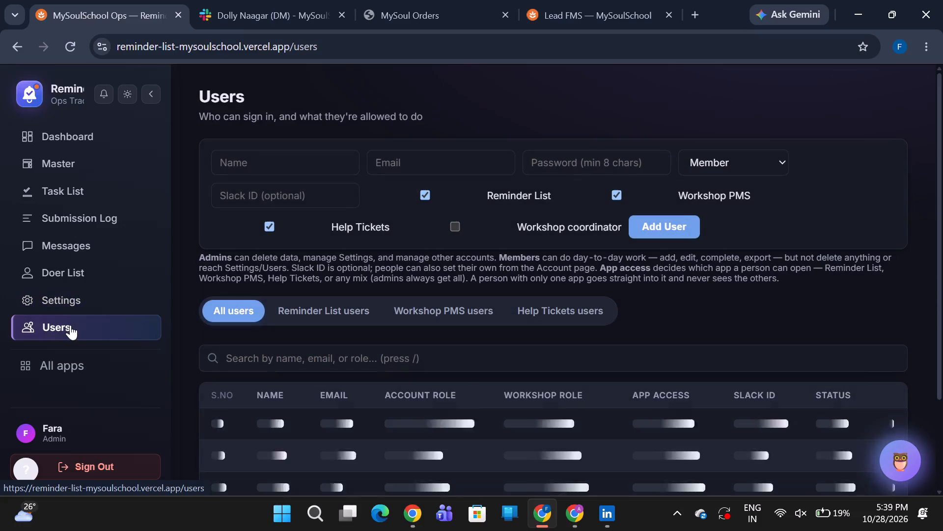
{"action": "scroll", "coordinate": [300, 263], "scroll_direction": "down", "scroll_amount": 2}
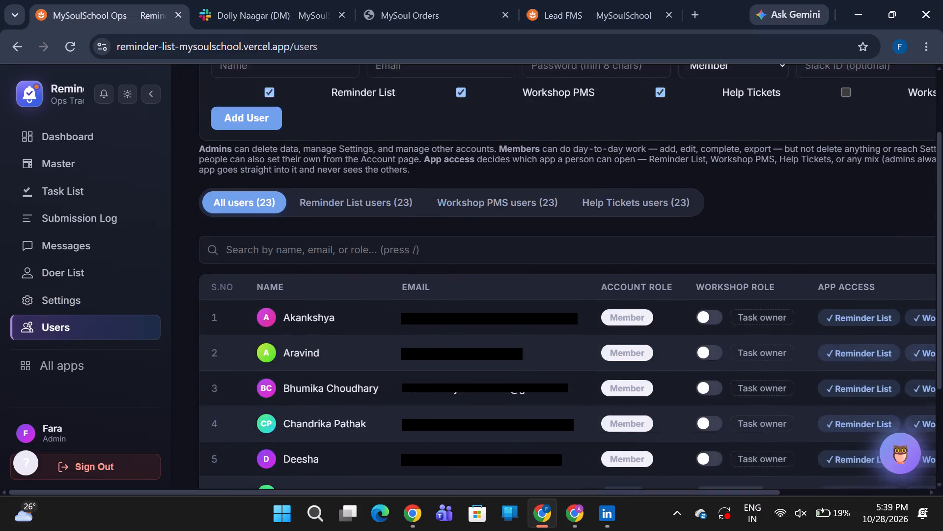
{"action": "scroll", "coordinate": [300, 263], "scroll_direction": "down", "scroll_amount": 5}
{"action": "scroll", "coordinate": [300, 263], "scroll_direction": "right", "scroll_amount": 1}
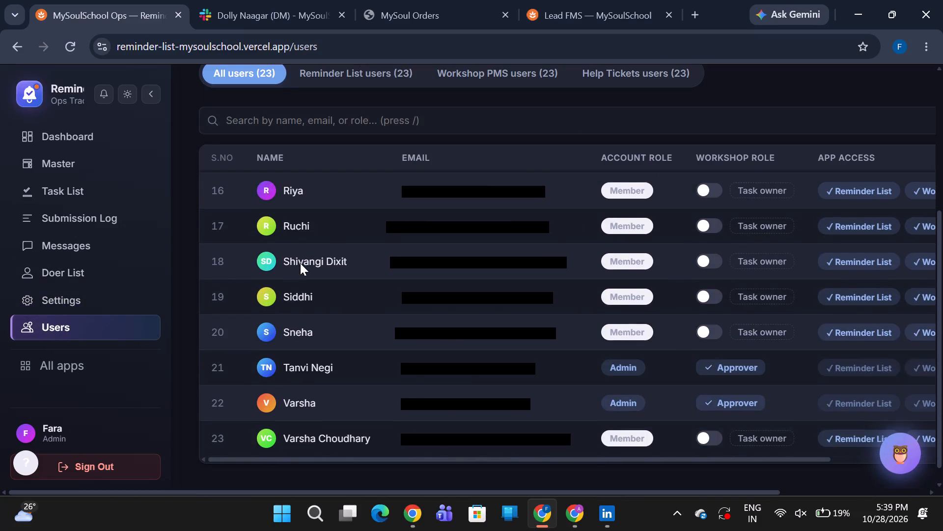
{"action": "scroll", "coordinate": [300, 263], "scroll_direction": "left", "scroll_amount": 2}
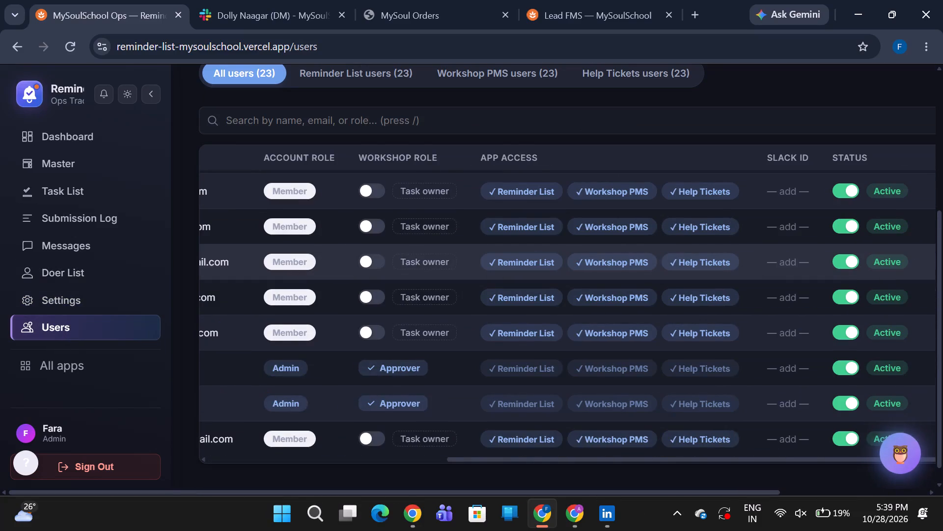
{"action": "scroll", "coordinate": [300, 263], "scroll_direction": "up", "scroll_amount": 6}
{"action": "scroll", "coordinate": [300, 263], "scroll_direction": "right", "scroll_amount": 4}
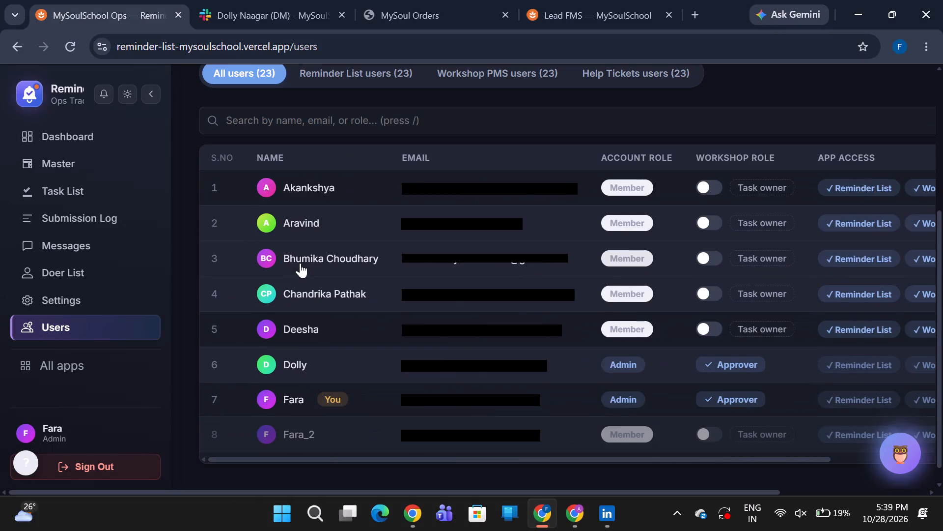
{"action": "scroll", "coordinate": [300, 263], "scroll_direction": "up", "scroll_amount": 5}
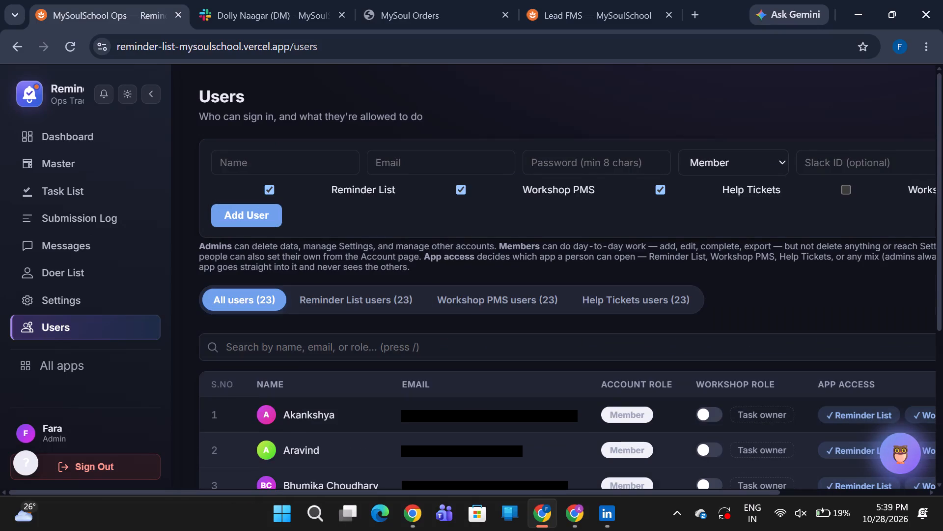
Return to the Dashboard, show Today's tasks and examine each doer's totals and on-time rate in the Per-Person Breakdown.
{"action": "left_click", "coordinate": [79, 144]}
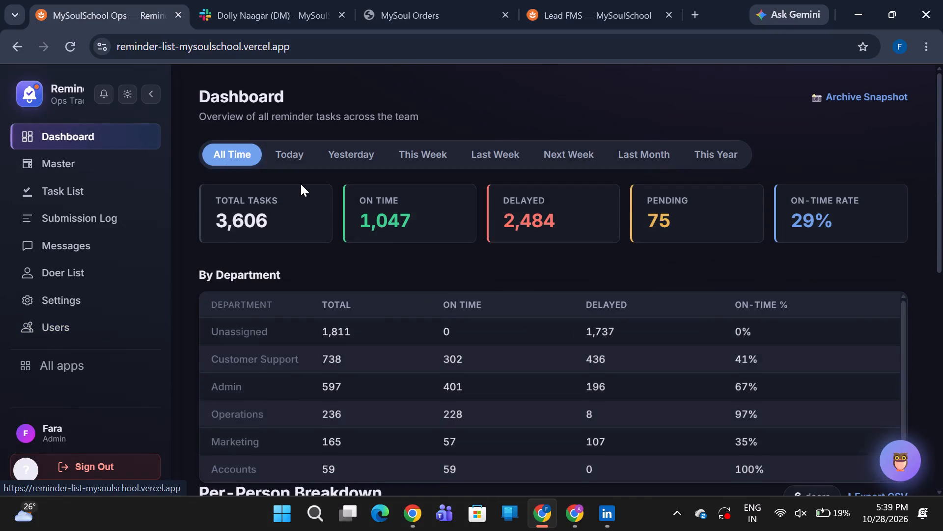
{"action": "left_click", "coordinate": [285, 139]}
{"action": "left_click", "coordinate": [293, 158]}
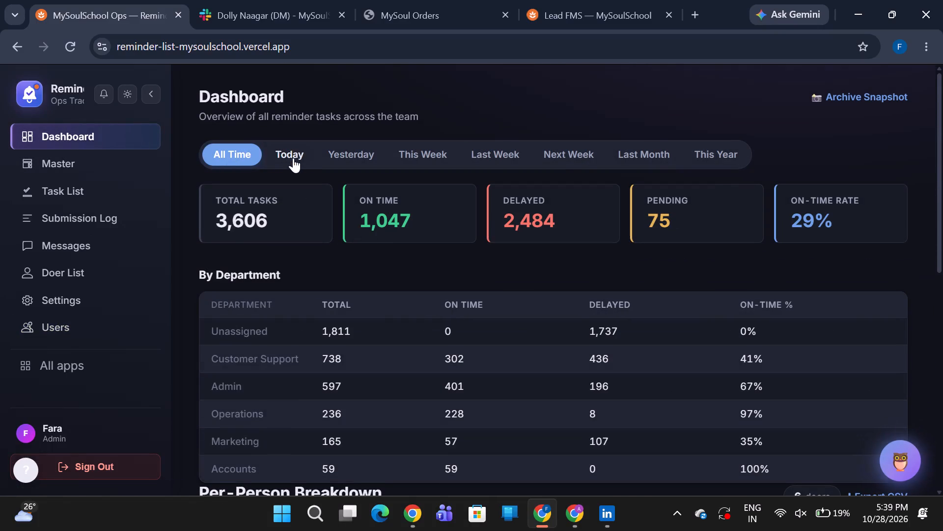
{"action": "scroll", "coordinate": [293, 158], "scroll_direction": "down", "scroll_amount": 3}
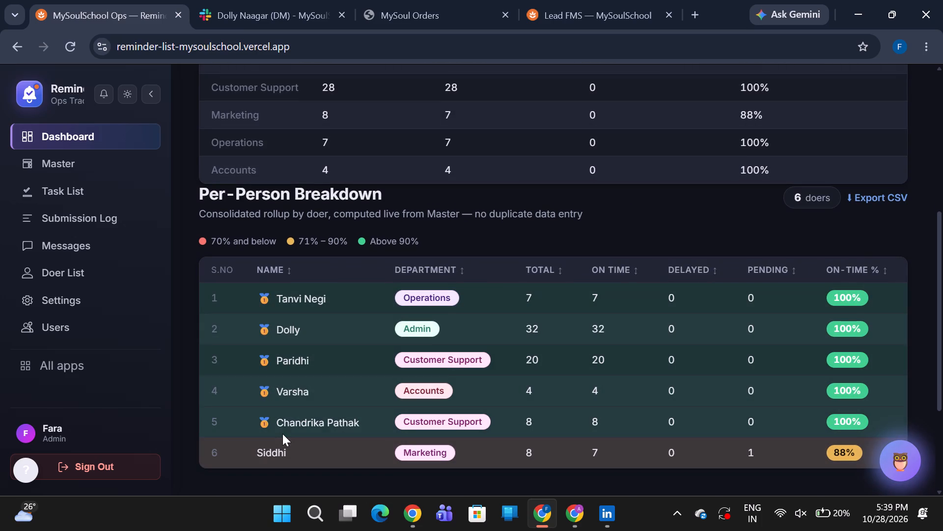
{"action": "scroll", "coordinate": [282, 434], "scroll_direction": "up", "scroll_amount": 1}
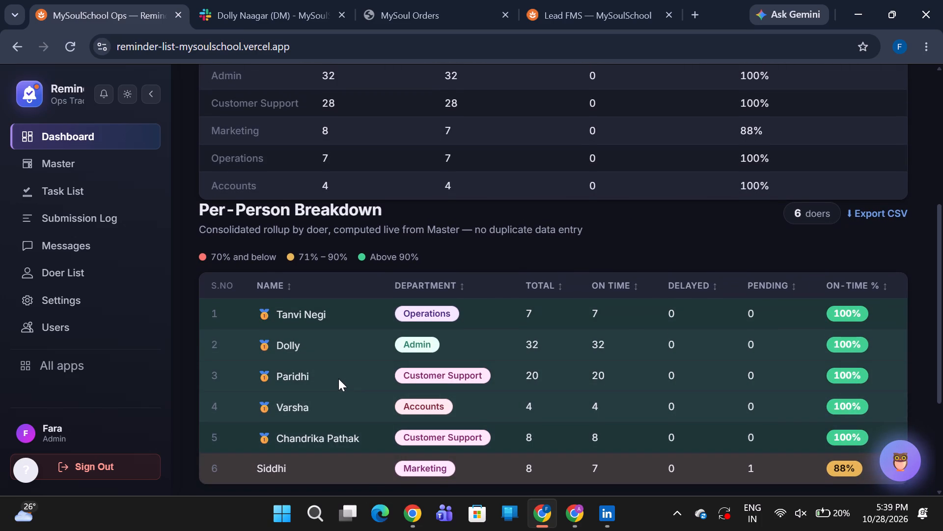
{"action": "scroll", "coordinate": [336, 377], "scroll_direction": "down", "scroll_amount": 1}
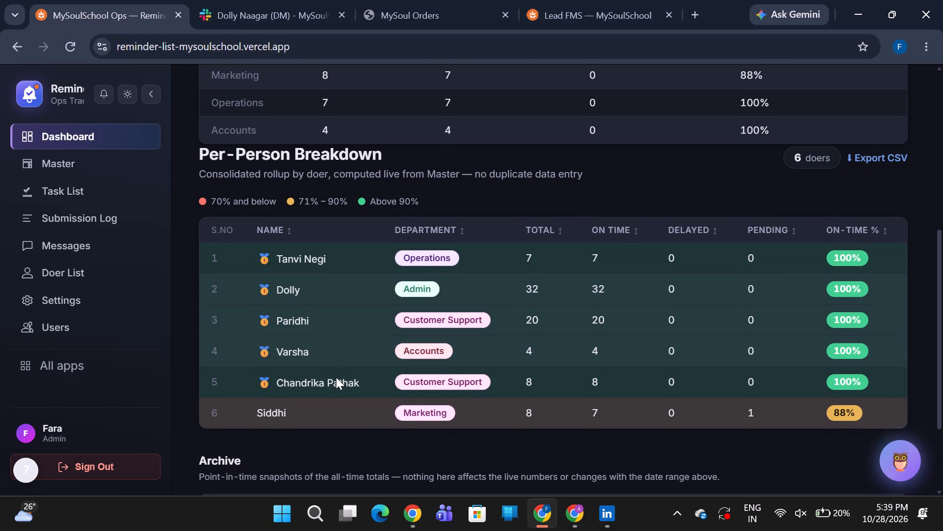
{"action": "scroll", "coordinate": [336, 377], "scroll_direction": "down", "scroll_amount": 2}
Switch to the Help Tickets app and review the tickets in the Tickets Raised list.
{"action": "left_click", "coordinate": [75, 373]}
{"action": "left_click", "coordinate": [402, 335]}
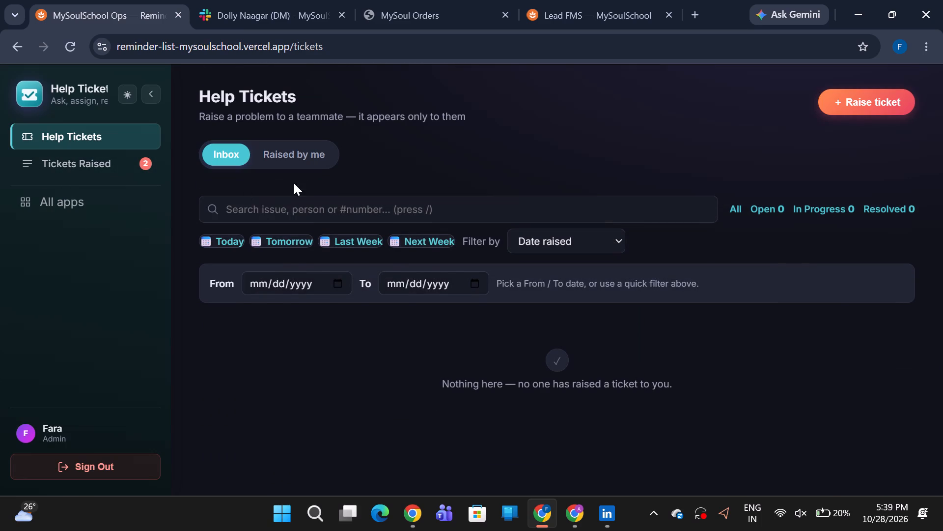
{"action": "left_click", "coordinate": [132, 160]}
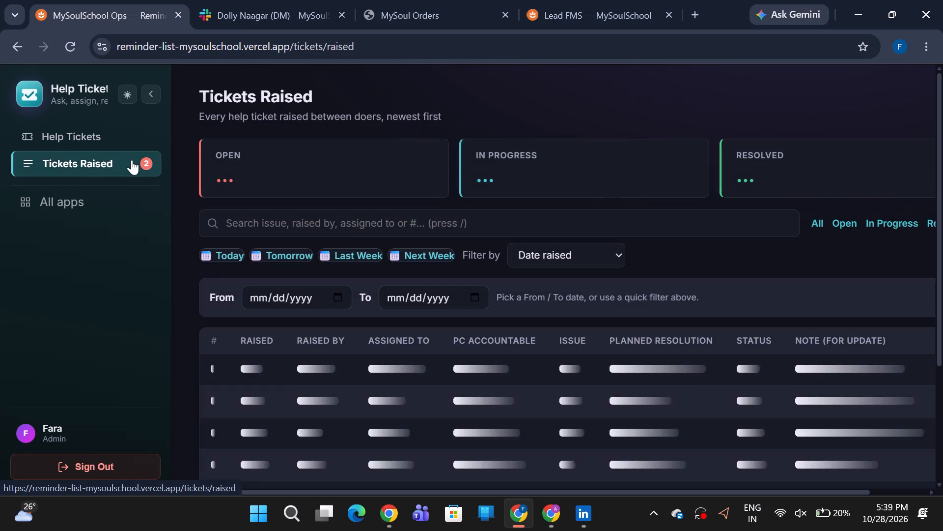
{"action": "scroll", "coordinate": [344, 232], "scroll_direction": "down", "scroll_amount": 1}
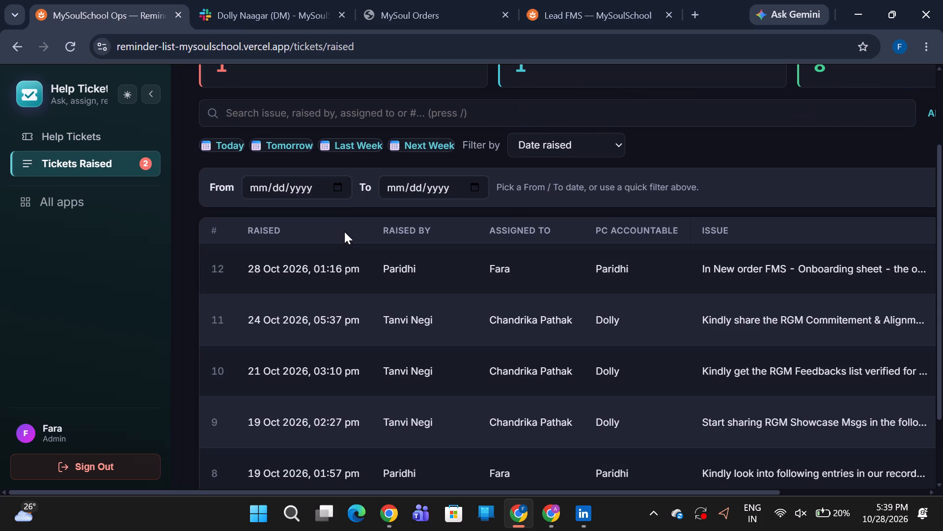